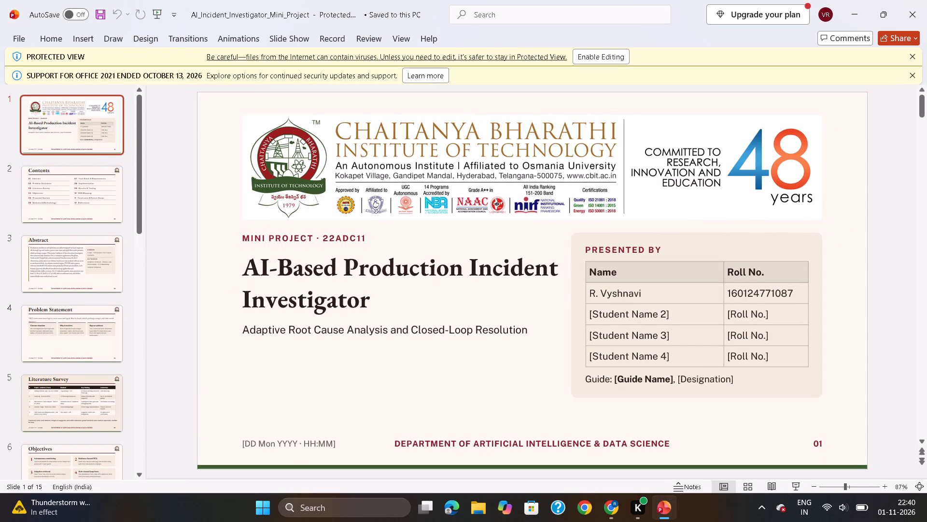
Review the generated deck slide by slide from the title slide through to the closing Thank you slide.
{"action": "scroll", "coordinate": [621, 314], "scroll_direction": "up", "scroll_amount": 1}
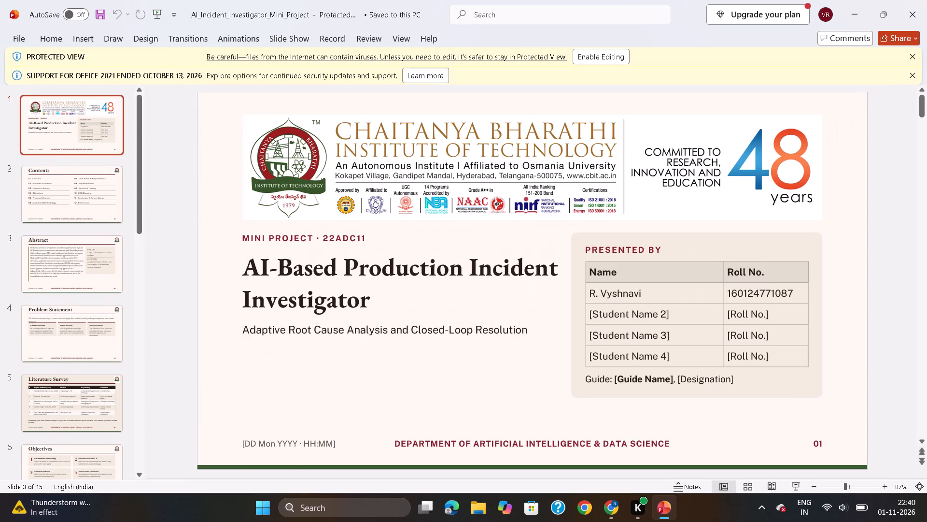
{"action": "scroll", "coordinate": [621, 314], "scroll_direction": "up", "scroll_amount": 1}
{"action": "key", "text": "Down"}
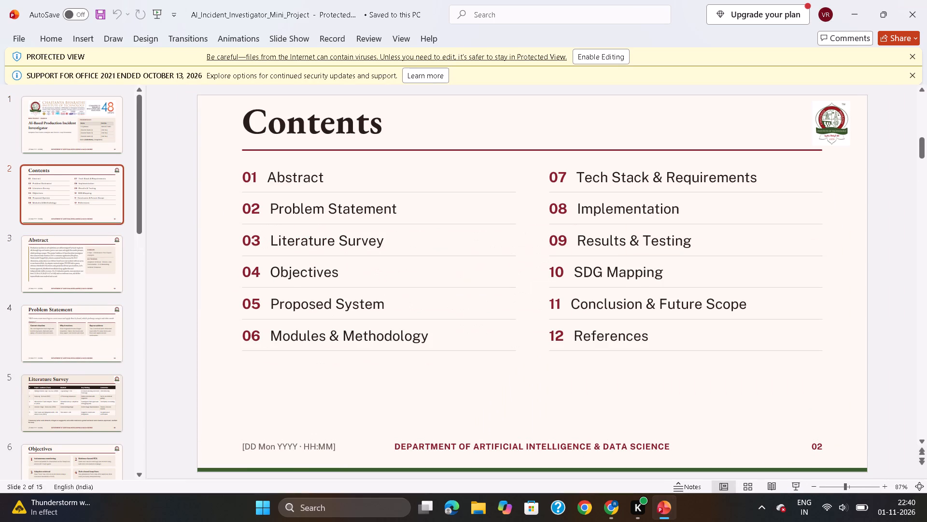
{"action": "key", "text": "Down"}
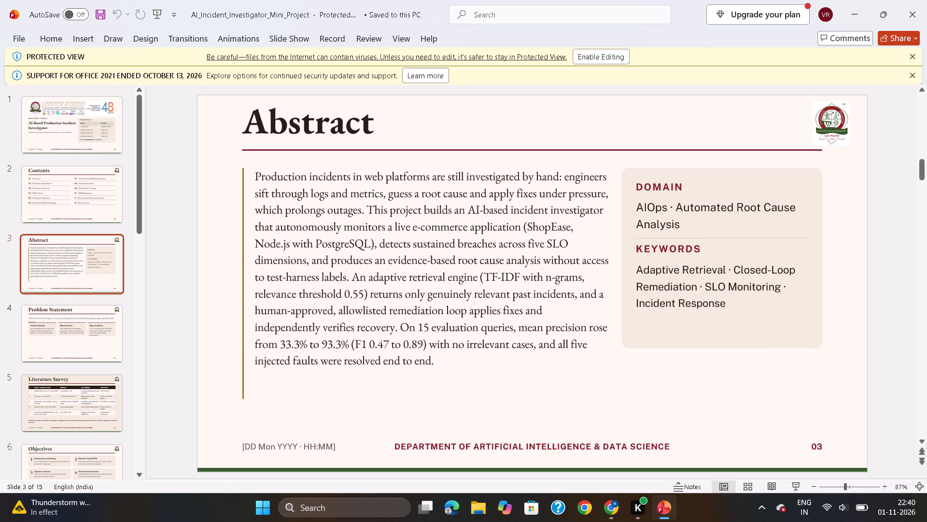
{"action": "key", "text": "Down"}
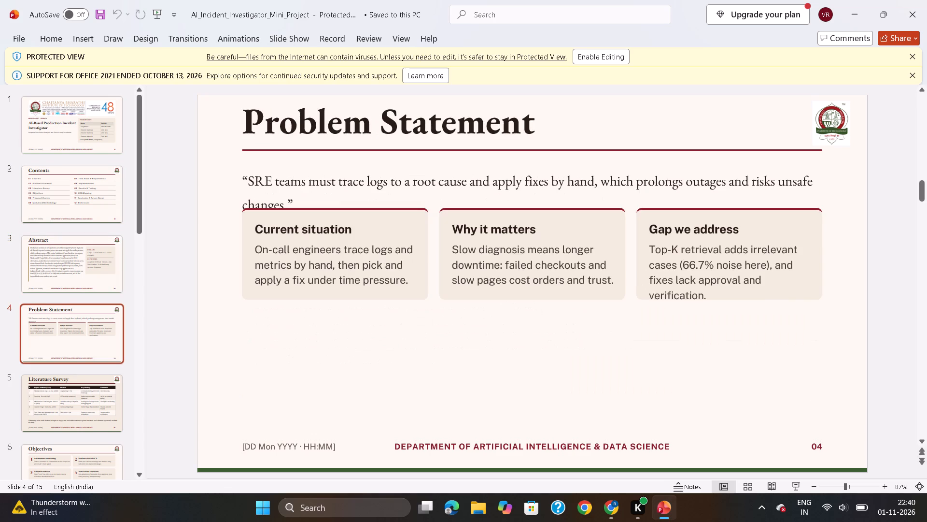
{"action": "key", "text": "Down"}
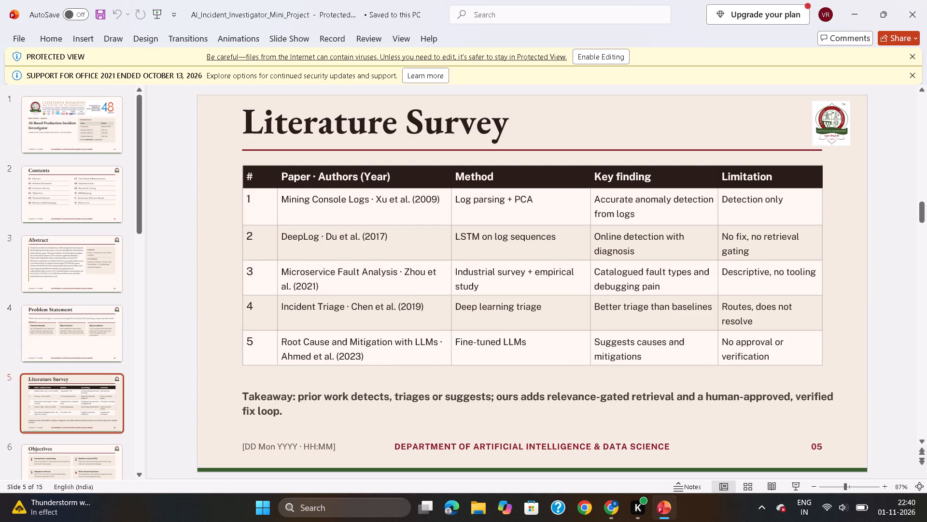
{"action": "key", "text": "Down"}
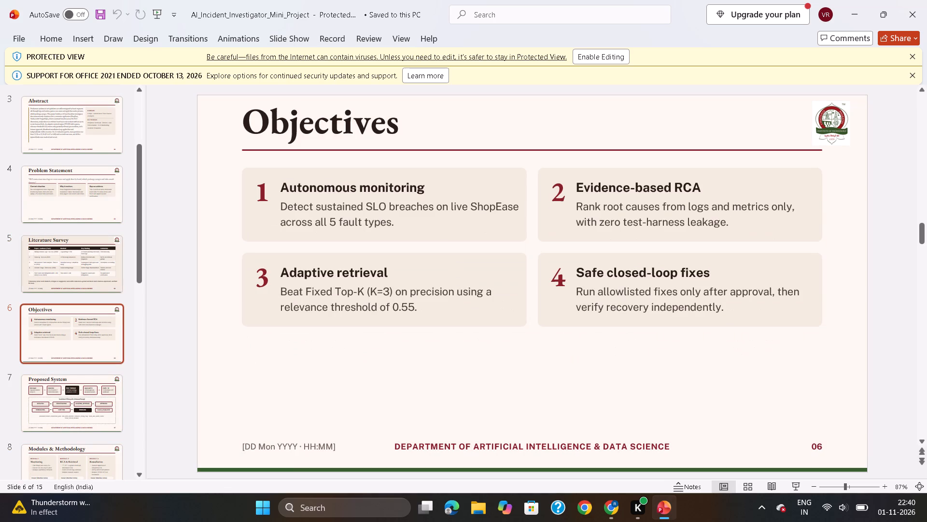
{"action": "key", "text": "Down"}
{"action": "key", "text": "Down"}
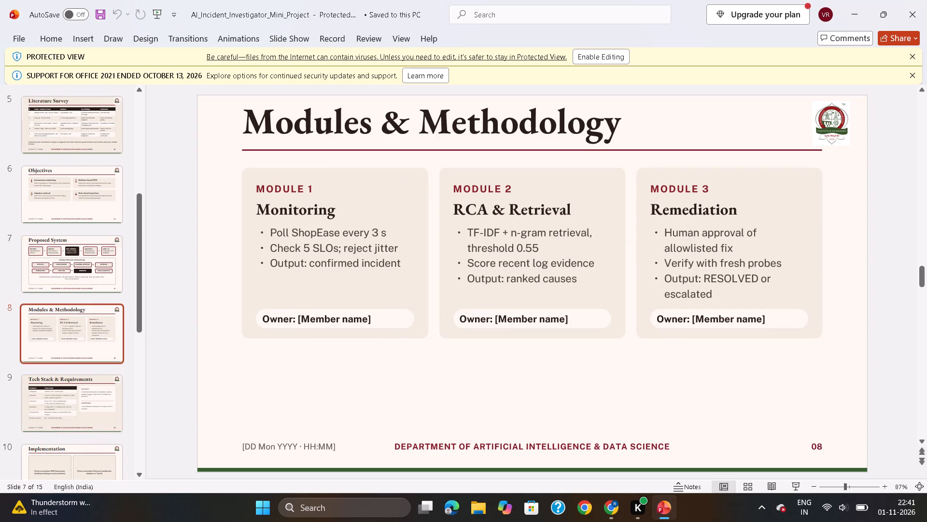
{"action": "key", "text": "Down"}
{"action": "key", "text": "Down"}
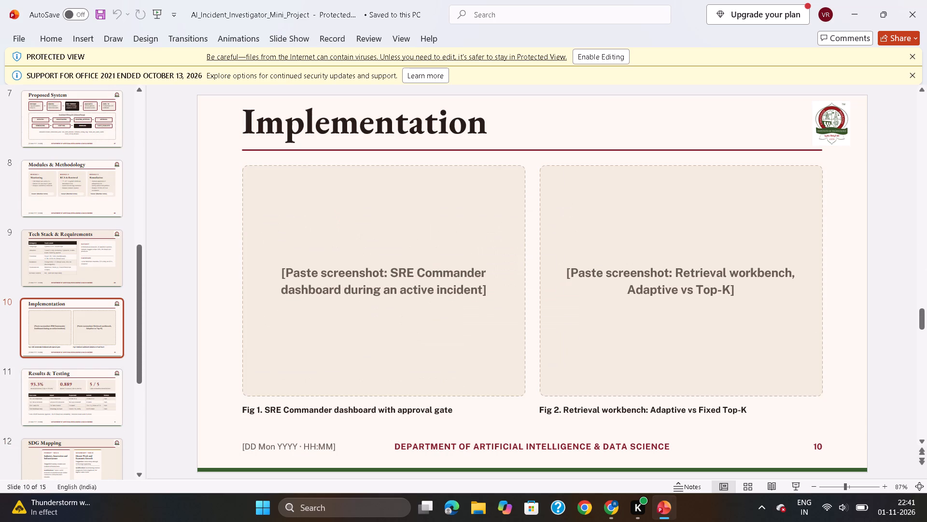
{"action": "key", "text": "Down"}
{"action": "key", "text": "Down"}
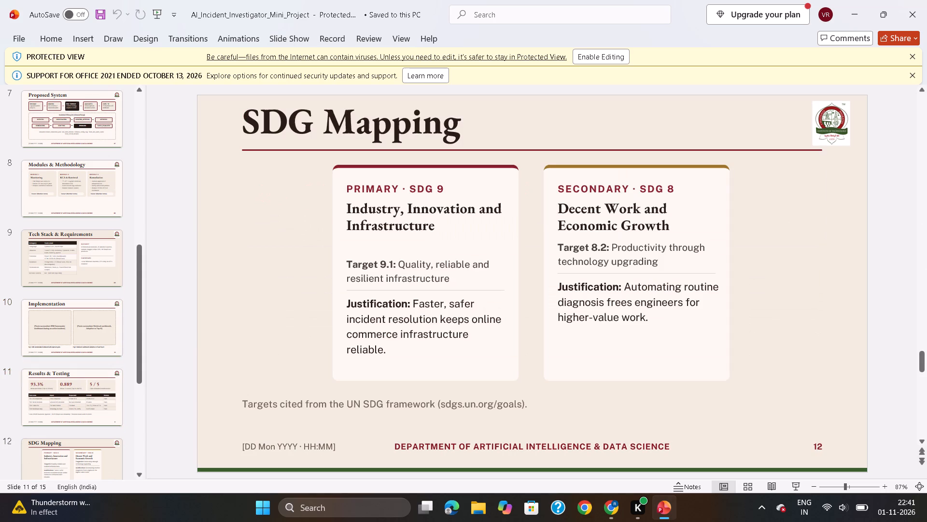
{"action": "key", "text": "Up"}
{"action": "key", "text": "Up"}
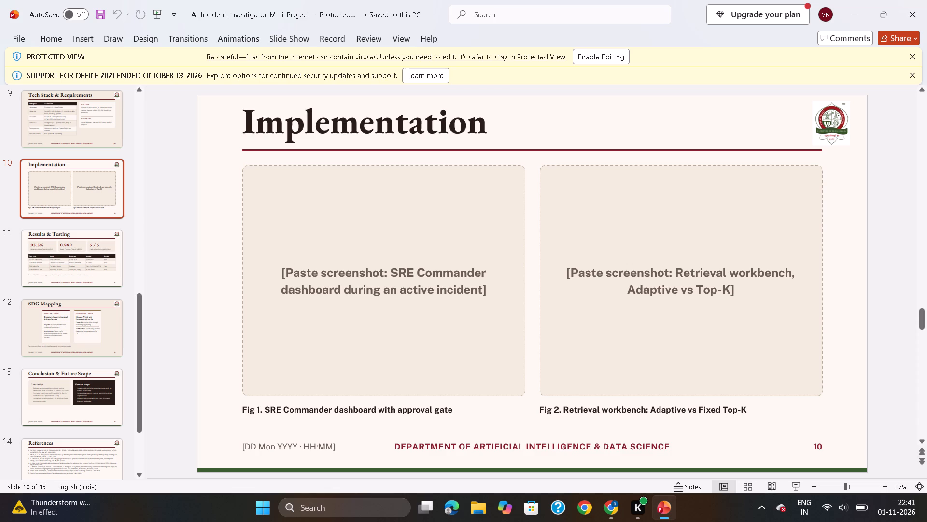
{"action": "key", "text": "Down"}
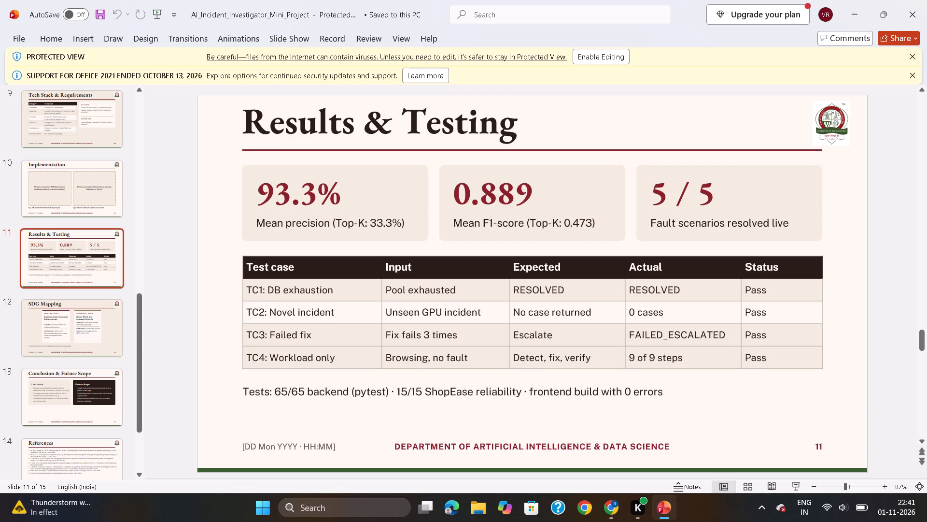
{"action": "key", "text": "Down"}
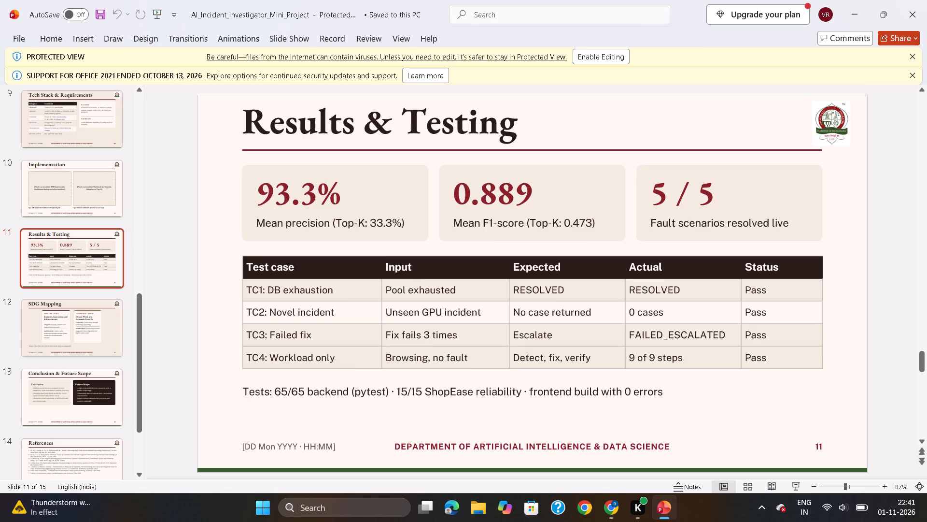
{"action": "key", "text": "Down"}
{"action": "key", "text": "Down"}
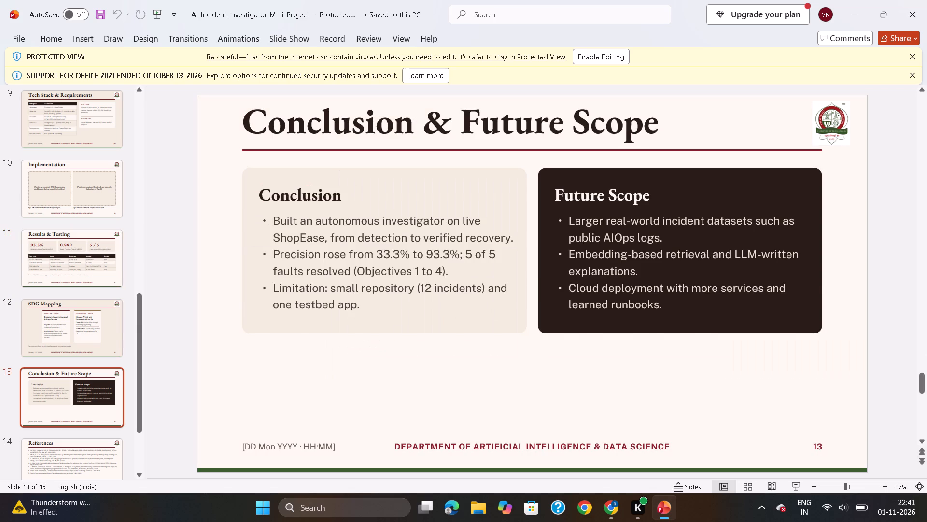
{"action": "key", "text": "Down"}
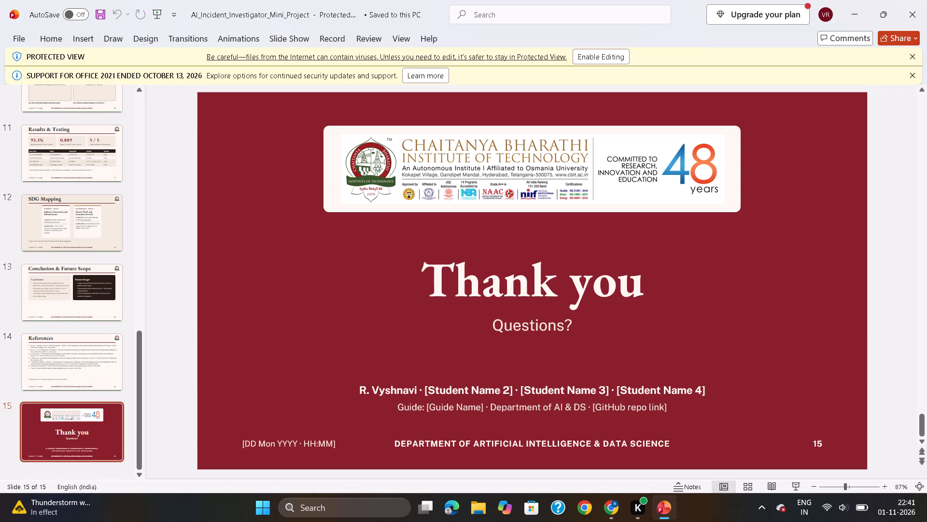
Look back through the slides in reverse, from the Thank you slide to the Contents slide.
{"action": "key", "text": "Up"}
{"action": "key", "text": "Up"}
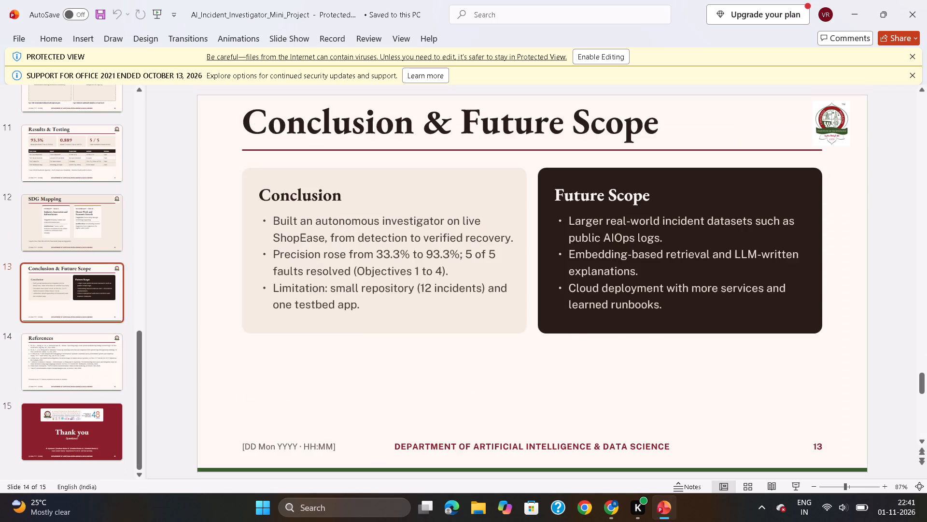
{"action": "key", "text": "Up"}
{"action": "key", "text": "Up"}
{"action": "key", "text": "Up"}
{"action": "key", "text": "Up"}
{"action": "key", "text": "Up"}
{"action": "key", "text": "Up"}
{"action": "key", "text": "Up"}
{"action": "key", "text": "Up"}
{"action": "key", "text": "Up"}
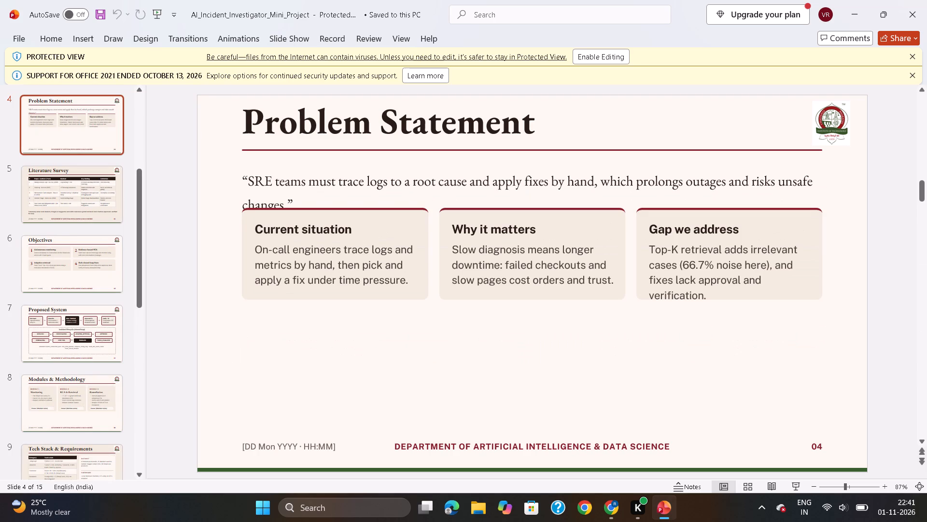
{"action": "key", "text": "Up"}
{"action": "key", "text": "Up"}
Re-examine the slides from Abstract through Proposed System to Implementation, then return to Modules & Methodology.
{"action": "key", "text": "Down"}
{"action": "key", "text": "Down"}
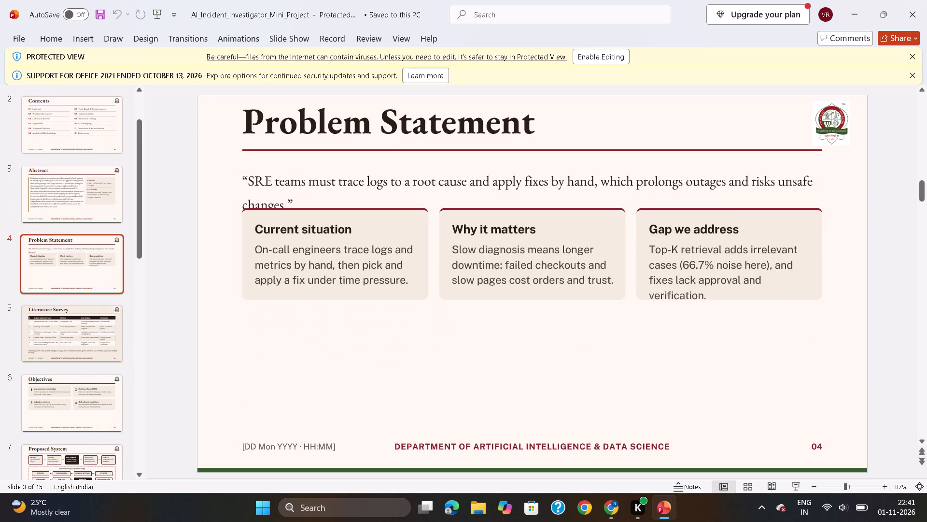
{"action": "key", "text": "Down"}
{"action": "key", "text": "Down"}
{"action": "key", "text": "Down"}
{"action": "key", "text": "Down"}
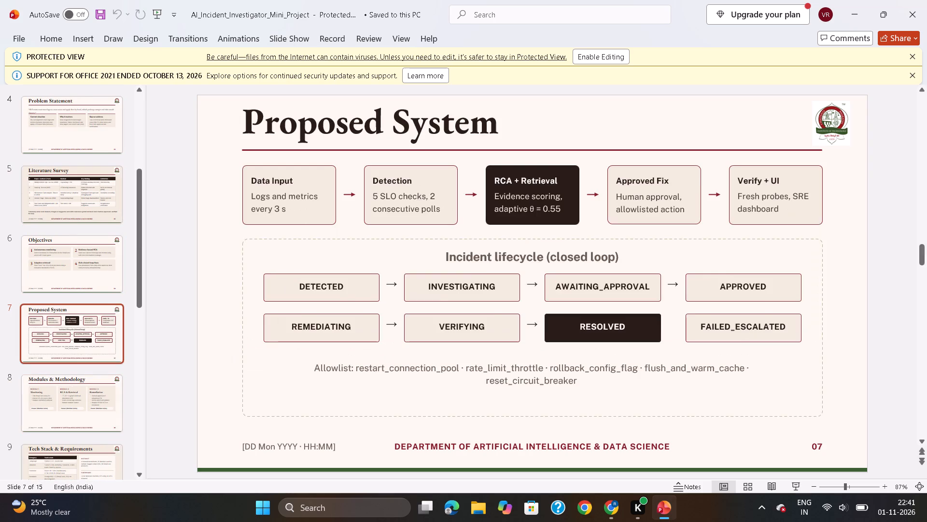
{"action": "key", "text": "Down"}
{"action": "key", "text": "Down"}
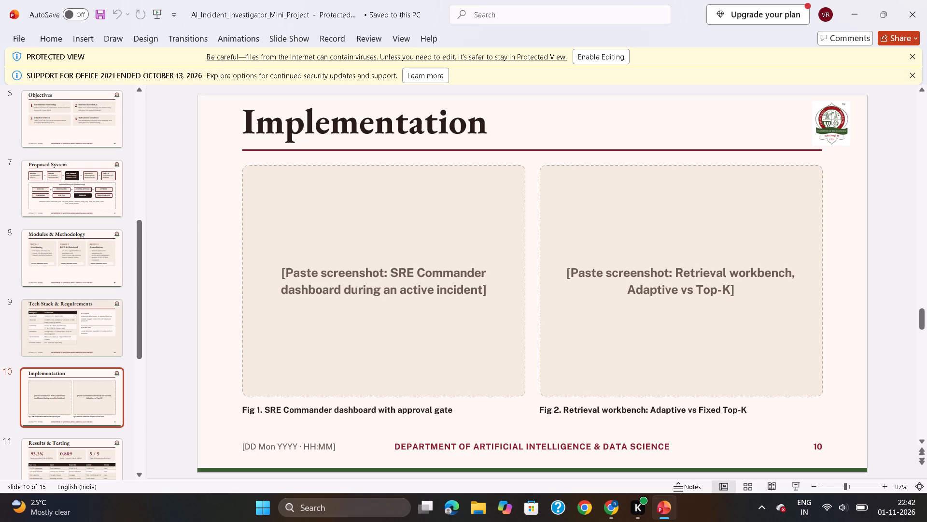
{"action": "key", "text": "Up"}
{"action": "key", "text": "Up"}
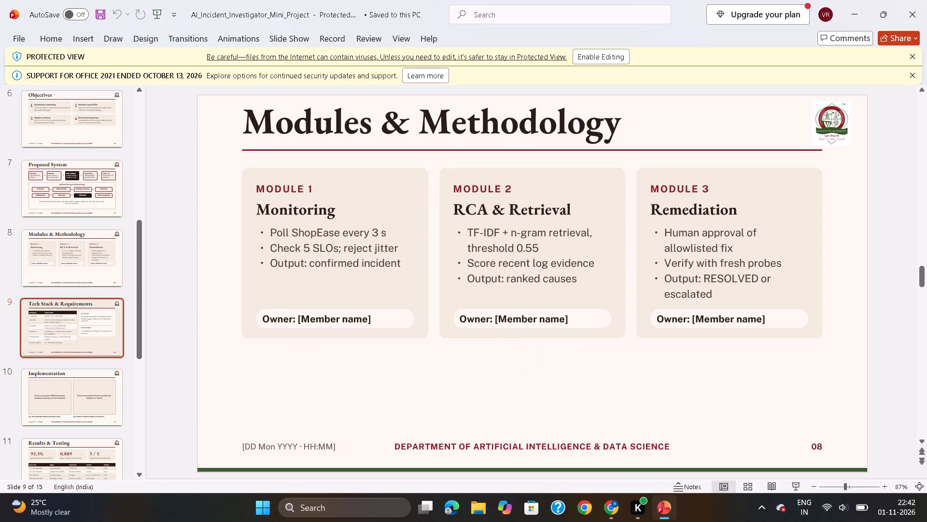
Enable editing for the downloaded presentation.
{"action": "left_click", "coordinate": [603, 58]}
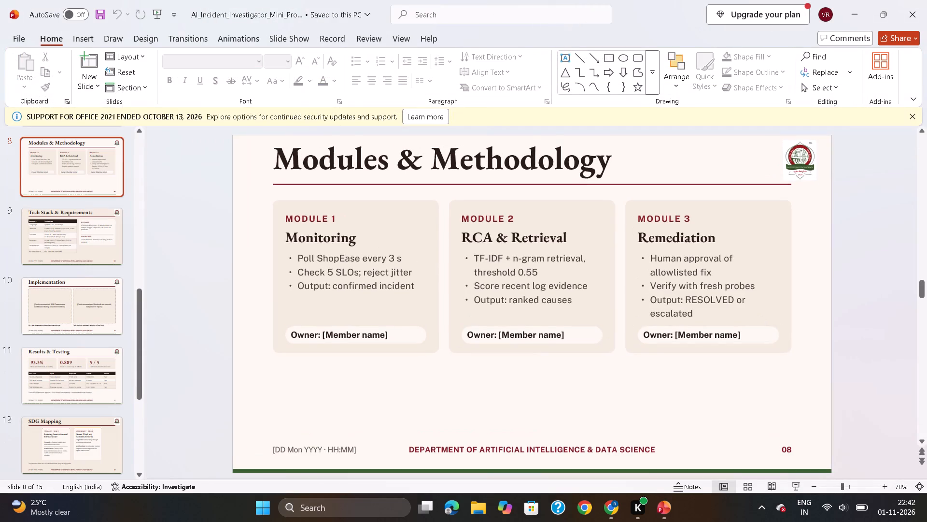
On the title slide, slightly reduce the height of the Presented By table so its lower edge moves up.
{"action": "key", "text": "Up"}
{"action": "key", "text": "Up"}
{"action": "key", "text": "Up"}
{"action": "key", "text": "Up"}
{"action": "key", "text": "Up"}
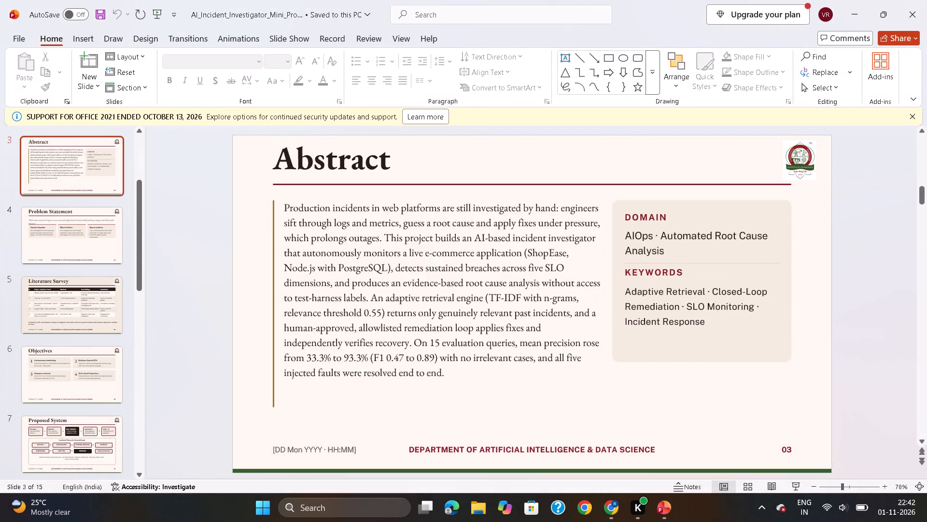
{"action": "key", "text": "Up"}
{"action": "key", "text": "Up"}
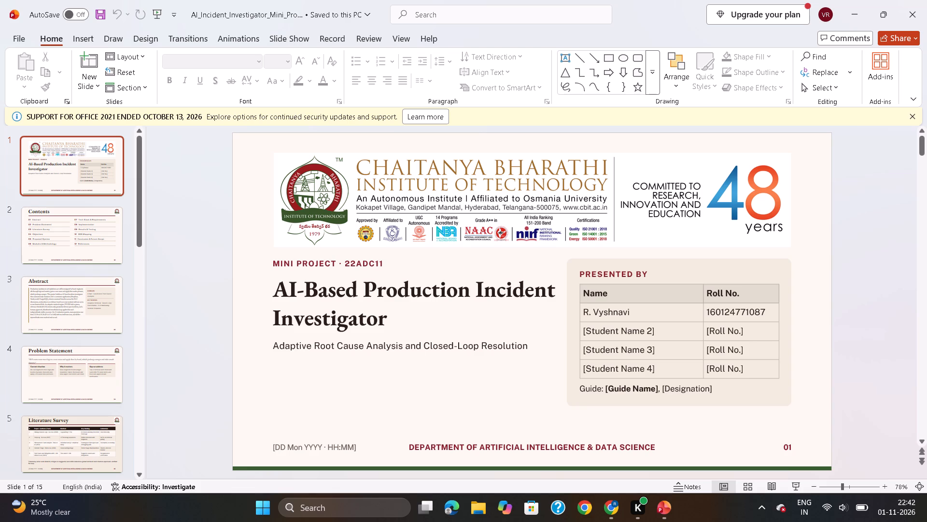
{"action": "left_click_drag", "start_coordinate": [660, 333], "coordinate": [596, 335]}
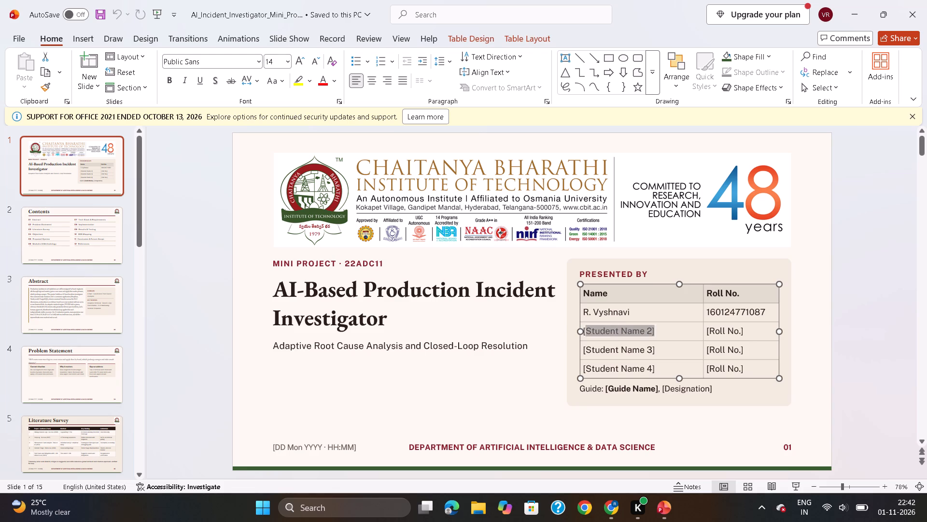
{"action": "left_click_drag", "start_coordinate": [596, 335], "coordinate": [595, 335]}
{"action": "left_click_drag", "start_coordinate": [777, 379], "coordinate": [777, 362]}
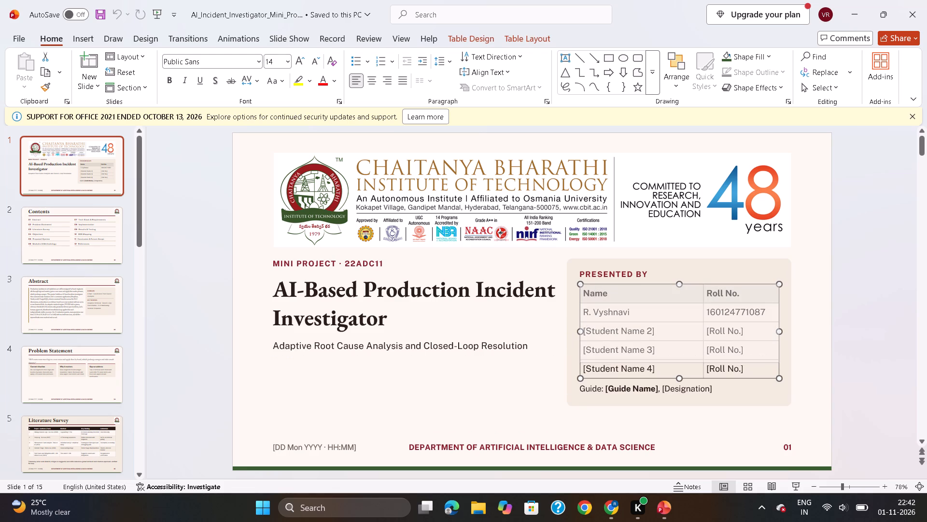
{"action": "left_click_drag", "start_coordinate": [777, 362], "coordinate": [777, 359]}
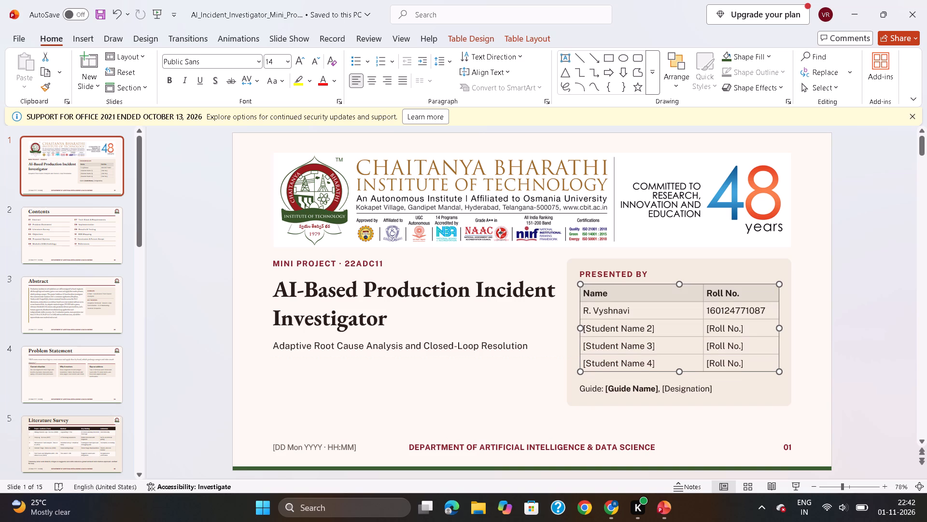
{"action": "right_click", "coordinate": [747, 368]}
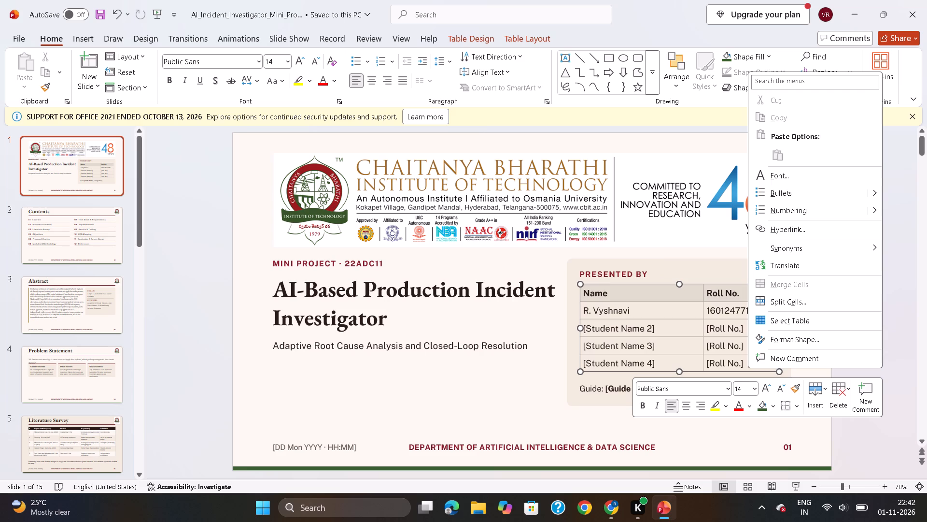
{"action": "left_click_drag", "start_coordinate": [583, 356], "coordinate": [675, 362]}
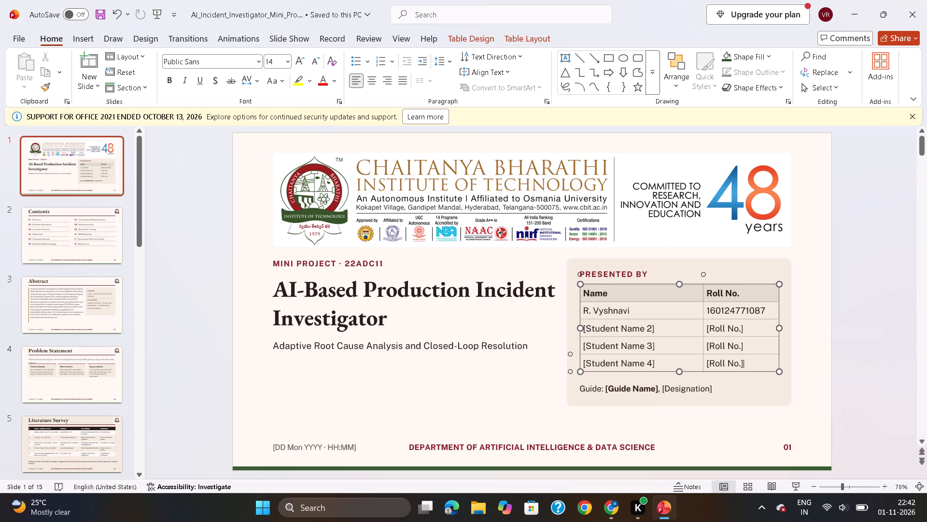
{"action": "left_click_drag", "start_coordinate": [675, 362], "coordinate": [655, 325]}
Replace the [Student Name 2] placeholder in the Presented By table with the second presenter's name.
{"action": "left_click", "coordinate": [655, 325]}
{"action": "key", "text": "BackSpace"}
{"action": "key", "text": "BackSpace"}
{"action": "key", "text": "BackSpace"}
{"action": "key", "text": "BackSpace"}
{"action": "key", "text": "BackSpace"}
{"action": "key", "text": "BackSpace"}
{"action": "key", "text": "BackSpace"}
{"action": "key", "text": "BackSpace"}
{"action": "key", "text": "BackSpace"}
{"action": "key", "text": "BackSpace"}
{"action": "key", "text": "BackSpace"}
{"action": "key", "text": "BackSpace"}
{"action": "key", "text": "BackSpace"}
{"action": "key", "text": "BackSpace"}
{"action": "key", "text": "BackSpace"}
{"action": "key", "text": "BackSpace"}
{"action": "key", "text": "BackSpace"}
{"action": "key", "text": "BackSpace"}
{"action": "key", "text": "BackSpace"}
{"action": "key", "text": "BackSpace"}
{"action": "key", "text": "BackSpace"}
{"action": "key", "text": "BackSpace"}
{"action": "key", "text": "BackSpace"}
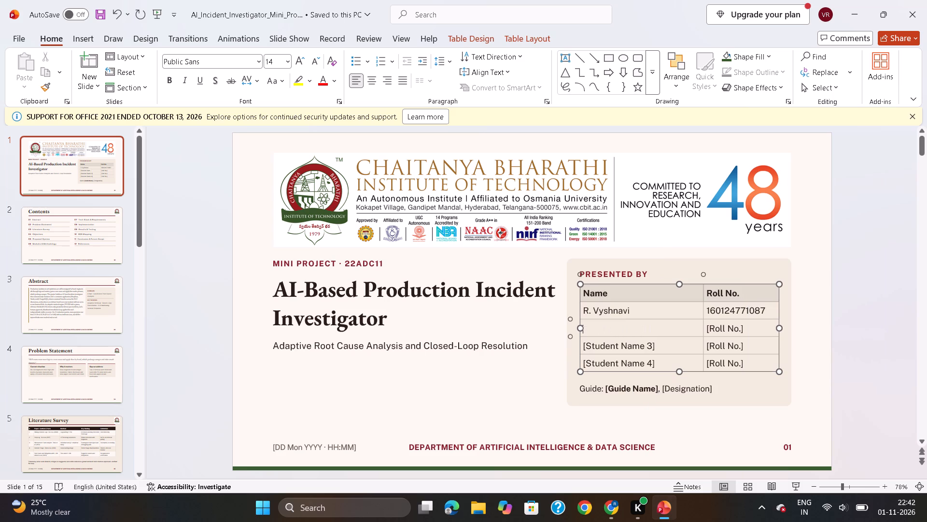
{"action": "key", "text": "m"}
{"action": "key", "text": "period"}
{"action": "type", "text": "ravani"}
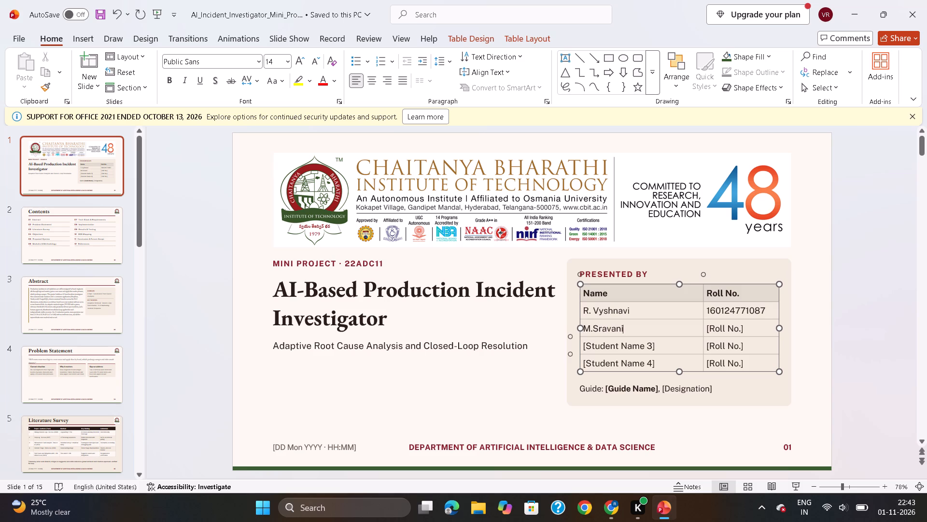
Replace the [Student Name 3] placeholder in the Presented By table with the third presenter's name.
{"action": "left_click", "coordinate": [664, 348]}
{"action": "key", "text": "BackSpace"}
{"action": "key", "text": "BackSpace"}
{"action": "key", "text": "BackSpace"}
{"action": "key", "text": "BackSpace"}
{"action": "key", "text": "BackSpace"}
{"action": "key", "text": "BackSpace"}
{"action": "key", "text": "BackSpace"}
{"action": "key", "text": "BackSpace"}
{"action": "key", "text": "BackSpace"}
{"action": "key", "text": "BackSpace"}
{"action": "key", "text": "BackSpace"}
{"action": "key", "text": "BackSpace"}
{"action": "key", "text": "BackSpace"}
{"action": "key", "text": "BackSpace"}
{"action": "key", "text": "BackSpace"}
{"action": "key", "text": "BackSpace"}
{"action": "key", "text": "BackSpace"}
{"action": "key", "text": "BackSpace"}
{"action": "key", "text": "BackSpace"}
{"action": "key", "text": "BackSpace"}
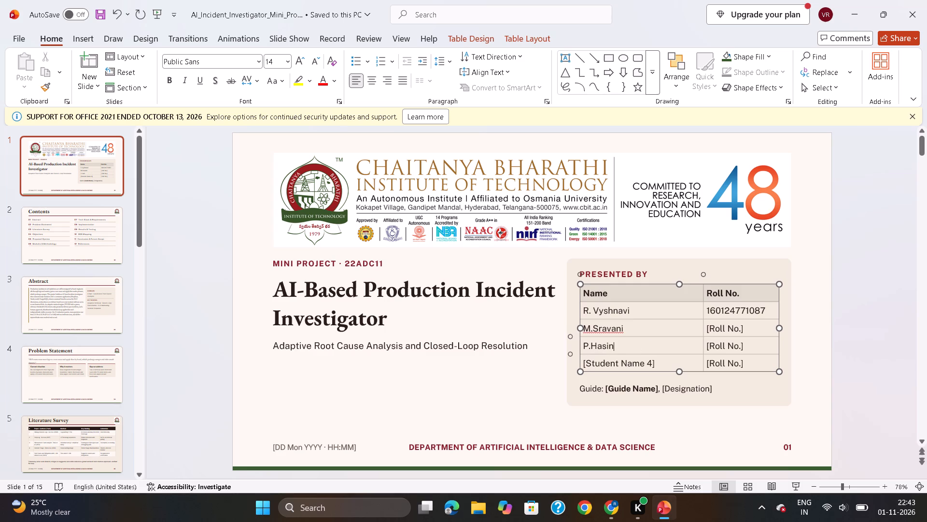
Replace the [Roll No.] placeholder in the second presenter's row with that student's roll number.
{"action": "left_click", "coordinate": [749, 332]}
{"action": "key", "text": "BackSpace"}
{"action": "key", "text": "BackSpace"}
{"action": "key", "text": "BackSpace"}
{"action": "key", "text": "BackSpace"}
{"action": "key", "text": "BackSpace"}
{"action": "key", "text": "BackSpace"}
{"action": "key", "text": "BackSpace"}
{"action": "key", "text": "BackSpace"}
{"action": "key", "text": "BackSpace"}
{"action": "key", "text": "BackSpace"}
{"action": "key", "text": "BackSpace"}
{"action": "key", "text": "BackSpace"}
{"action": "key", "text": "BackSpace"}
{"action": "key", "text": "BackSpace"}
{"action": "key", "text": "BackSpace"}
{"action": "key", "text": "BackSpace"}
{"action": "key", "text": "BackSpace"}
{"action": "key", "text": "BackSpace"}
{"action": "key", "text": "BackSpace"}
{"action": "key", "text": "BackSpace"}
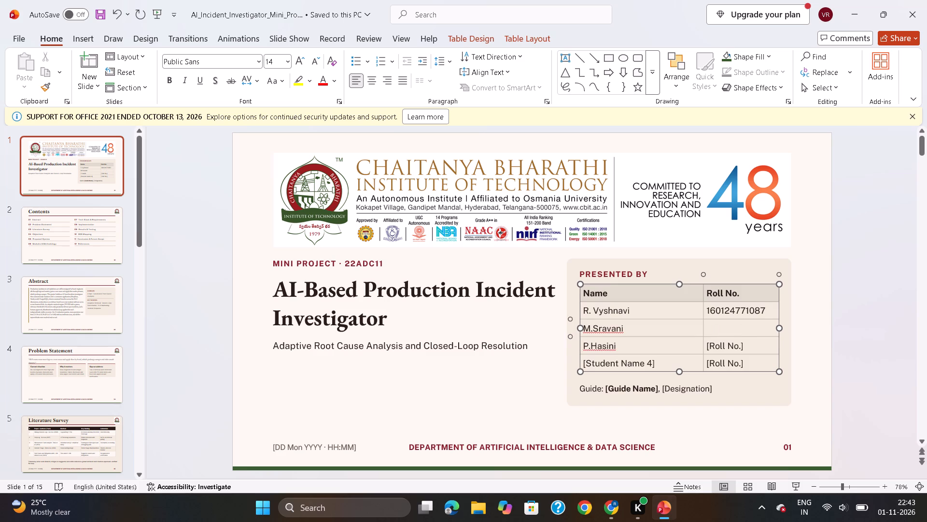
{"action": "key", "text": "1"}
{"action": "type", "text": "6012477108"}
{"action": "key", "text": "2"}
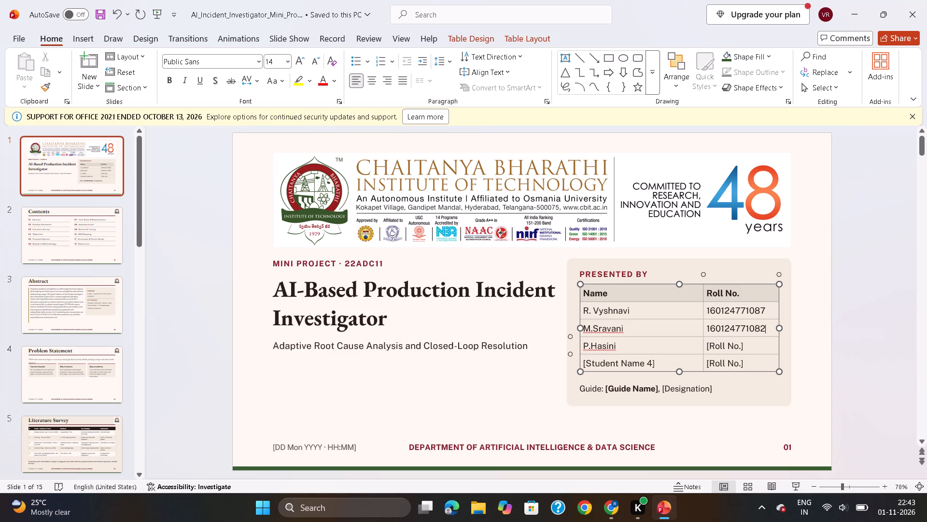
Replace the [Roll No.] placeholder in the third presenter's row with a roll number.
{"action": "left_click", "coordinate": [745, 347]}
{"action": "key", "text": "BackSpace"}
{"action": "key", "text": "BackSpace"}
{"action": "key", "text": "BackSpace"}
{"action": "key", "text": "BackSpace"}
{"action": "key", "text": "BackSpace"}
{"action": "key", "text": "BackSpace"}
{"action": "key", "text": "BackSpace"}
{"action": "key", "text": "BackSpace"}
{"action": "key", "text": "BackSpace"}
{"action": "key", "text": "BackSpace"}
{"action": "key", "text": "BackSpace"}
{"action": "key", "text": "BackSpace"}
{"action": "key", "text": "BackSpace"}
{"action": "key", "text": "BackSpace"}
{"action": "key", "text": "BackSpace"}
{"action": "key", "text": "BackSpace"}
{"action": "key", "text": "BackSpace"}
{"action": "key", "text": "BackSpace"}
{"action": "key", "text": "BackSpace"}
{"action": "key", "text": "BackSpace"}
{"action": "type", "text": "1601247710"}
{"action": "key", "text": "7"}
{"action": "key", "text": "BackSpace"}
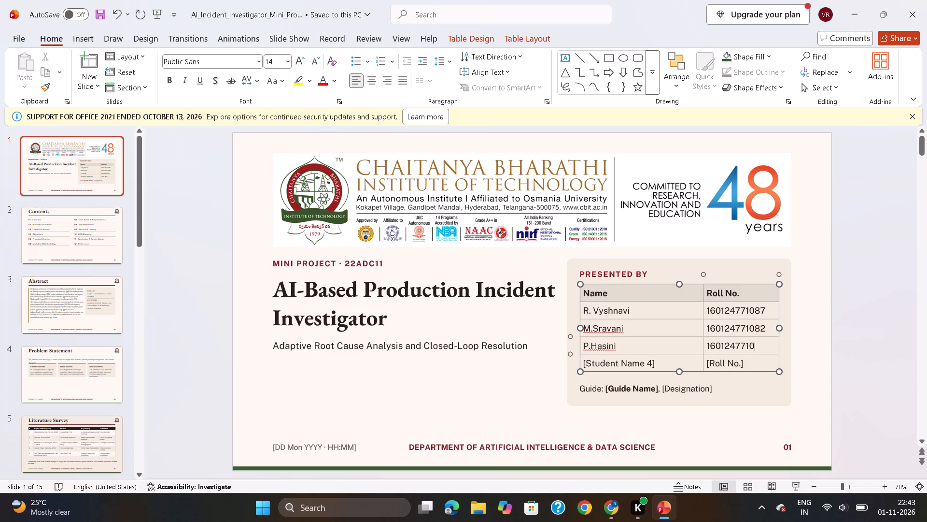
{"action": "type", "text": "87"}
Clear the [Roll No.] and [Student Name 4] placeholders from the last row of the Presented By table.
{"action": "left_click", "coordinate": [749, 358]}
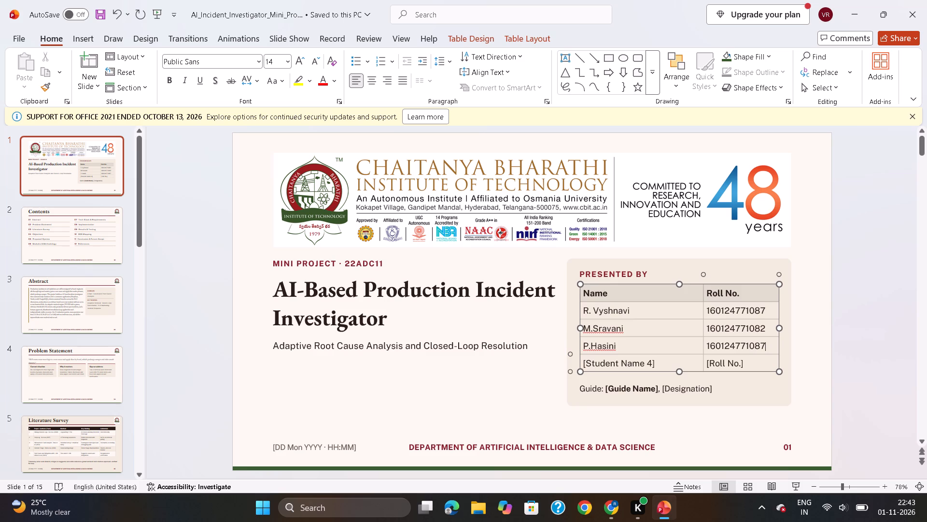
{"action": "left_click", "coordinate": [744, 366]}
{"action": "key", "text": "BackSpace"}
{"action": "key", "text": "BackSpace"}
{"action": "key", "text": "BackSpace"}
{"action": "key", "text": "BackSpace"}
{"action": "key", "text": "BackSpace"}
{"action": "key", "text": "BackSpace"}
{"action": "key", "text": "BackSpace"}
{"action": "key", "text": "BackSpace"}
{"action": "key", "text": "BackSpace"}
{"action": "key", "text": "BackSpace"}
{"action": "key", "text": "BackSpace"}
{"action": "key", "text": "BackSpace"}
{"action": "key", "text": "BackSpace"}
{"action": "key", "text": "BackSpace"}
{"action": "key", "text": "BackSpace"}
{"action": "key", "text": "BackSpace"}
{"action": "key", "text": "BackSpace"}
{"action": "key", "text": "BackSpace"}
{"action": "left_click", "coordinate": [658, 365]}
{"action": "key", "text": "BackSpace"}
{"action": "key", "text": "BackSpace"}
{"action": "key", "text": "BackSpace"}
{"action": "key", "text": "BackSpace"}
{"action": "key", "text": "BackSpace"}
{"action": "key", "text": "BackSpace"}
{"action": "key", "text": "BackSpace"}
{"action": "key", "text": "BackSpace"}
{"action": "key", "text": "BackSpace"}
{"action": "key", "text": "BackSpace"}
{"action": "key", "text": "BackSpace"}
{"action": "key", "text": "BackSpace"}
{"action": "key", "text": "BackSpace"}
{"action": "key", "text": "BackSpace"}
{"action": "key", "text": "BackSpace"}
{"action": "key", "text": "BackSpace"}
{"action": "key", "text": "BackSpace"}
{"action": "key", "text": "BackSpace"}
{"action": "key", "text": "BackSpace"}
{"action": "key", "text": "BackSpace"}
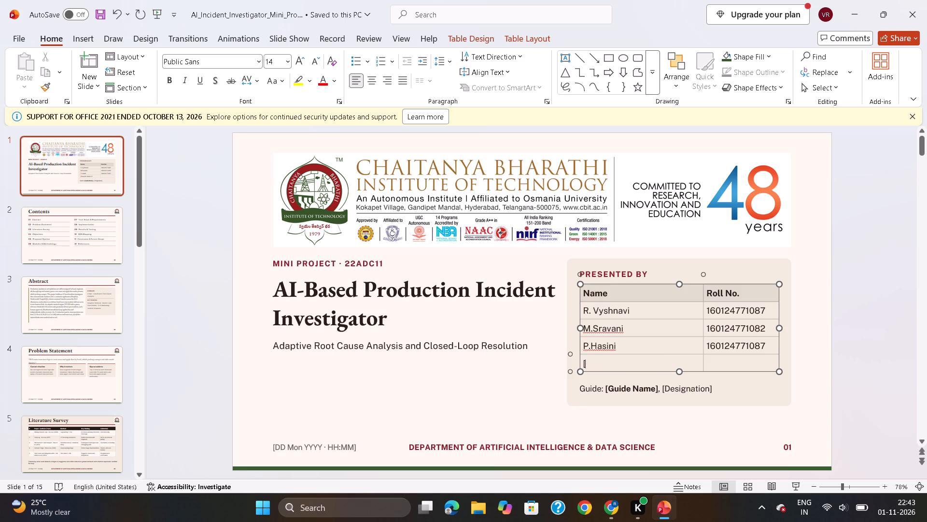
{"action": "left_click", "coordinate": [737, 425]}
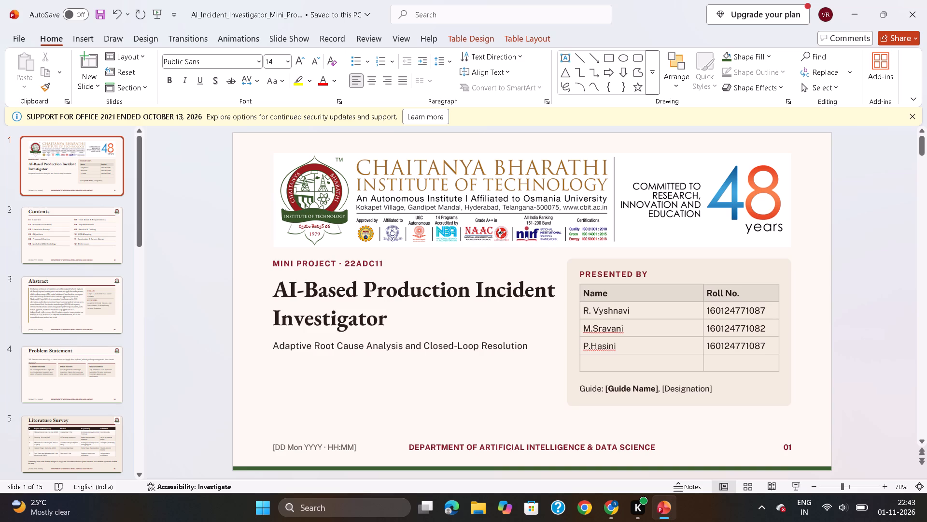
Clear the [DD Mon YYYY · HH:MM] placeholder from the title slide's footer.
{"action": "left_click_drag", "start_coordinate": [352, 448], "coordinate": [361, 450]}
{"action": "key", "text": "BackSpace"}
{"action": "key", "text": "BackSpace"}
{"action": "key", "text": "BackSpace"}
{"action": "key", "text": "BackSpace"}
{"action": "key", "text": "BackSpace"}
{"action": "key", "text": "BackSpace"}
{"action": "key", "text": "BackSpace"}
{"action": "key", "text": "BackSpace"}
{"action": "key", "text": "BackSpace"}
{"action": "key", "text": "BackSpace"}
{"action": "key", "text": "BackSpace"}
{"action": "key", "text": "BackSpace"}
{"action": "key", "text": "BackSpace"}
{"action": "key", "text": "BackSpace"}
{"action": "key", "text": "BackSpace"}
{"action": "key", "text": "BackSpace"}
{"action": "key", "text": "BackSpace"}
{"action": "key", "text": "BackSpace"}
{"action": "key", "text": "BackSpace"}
{"action": "key", "text": "BackSpace"}
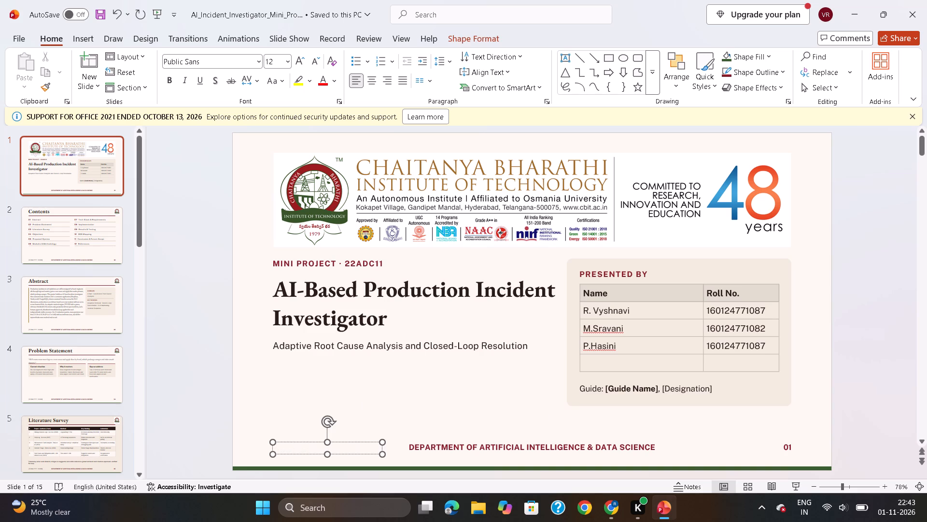
{"action": "left_click", "coordinate": [256, 391]}
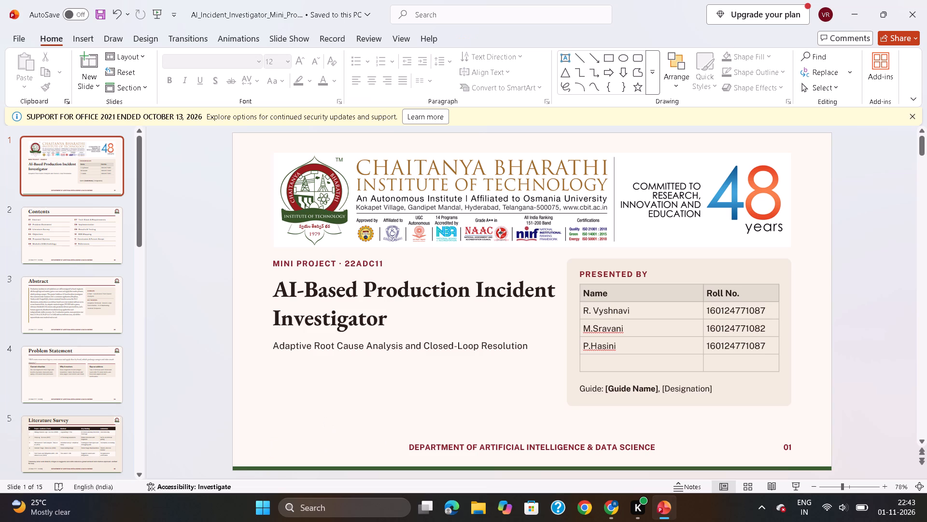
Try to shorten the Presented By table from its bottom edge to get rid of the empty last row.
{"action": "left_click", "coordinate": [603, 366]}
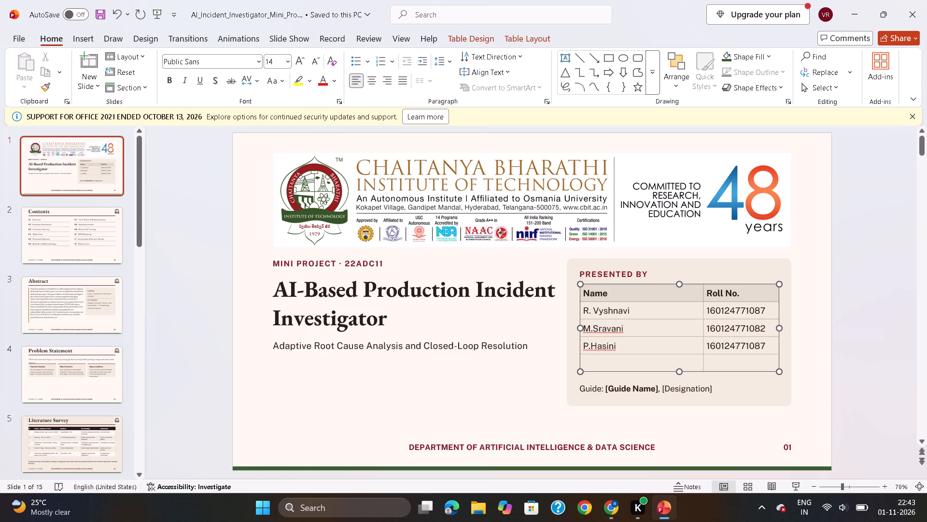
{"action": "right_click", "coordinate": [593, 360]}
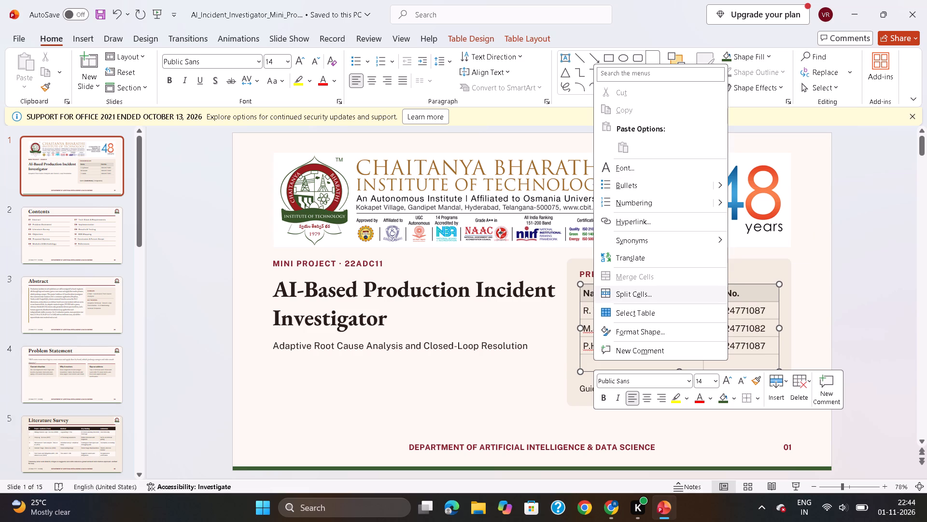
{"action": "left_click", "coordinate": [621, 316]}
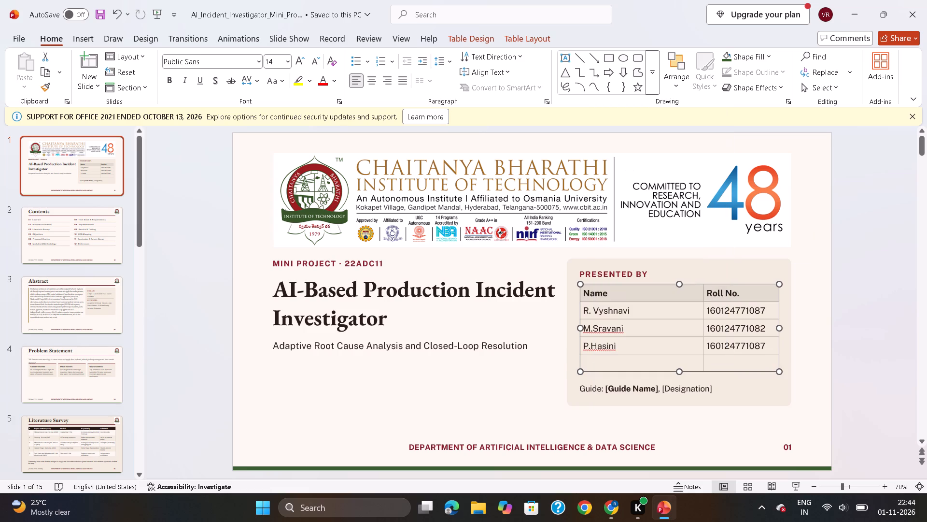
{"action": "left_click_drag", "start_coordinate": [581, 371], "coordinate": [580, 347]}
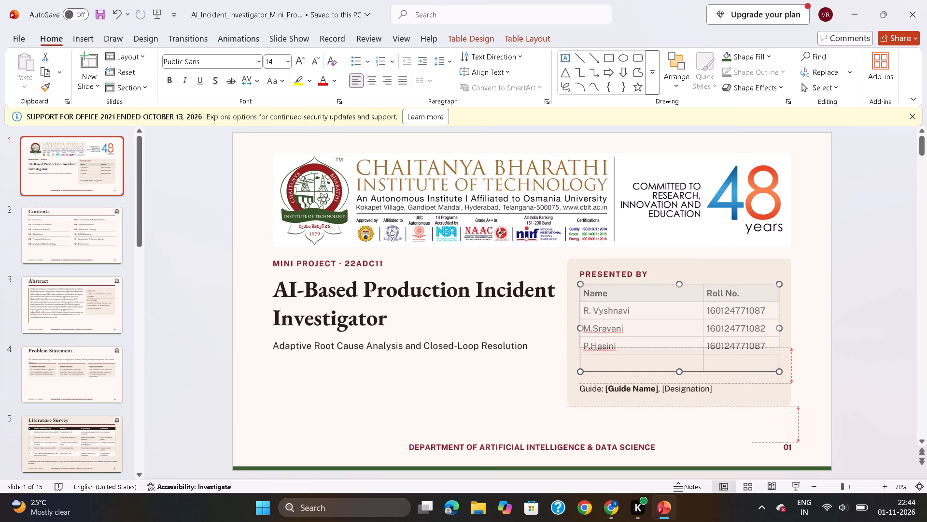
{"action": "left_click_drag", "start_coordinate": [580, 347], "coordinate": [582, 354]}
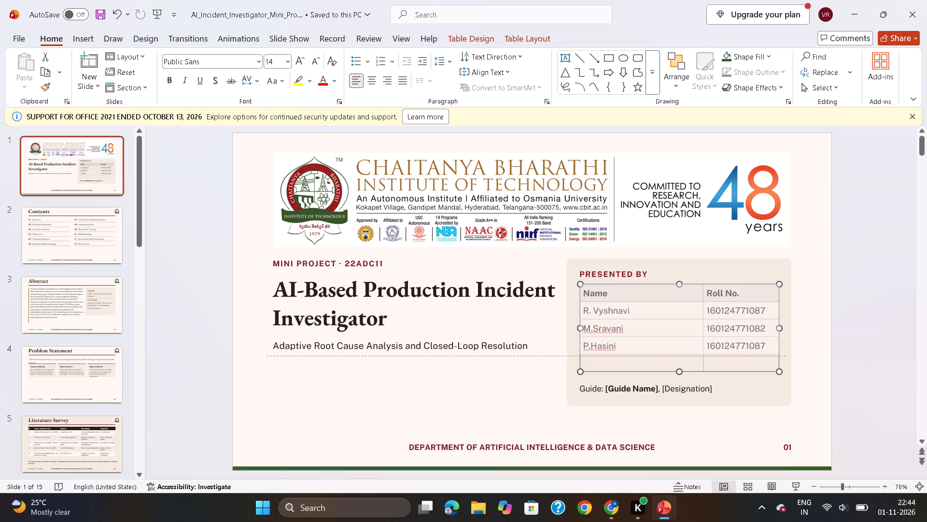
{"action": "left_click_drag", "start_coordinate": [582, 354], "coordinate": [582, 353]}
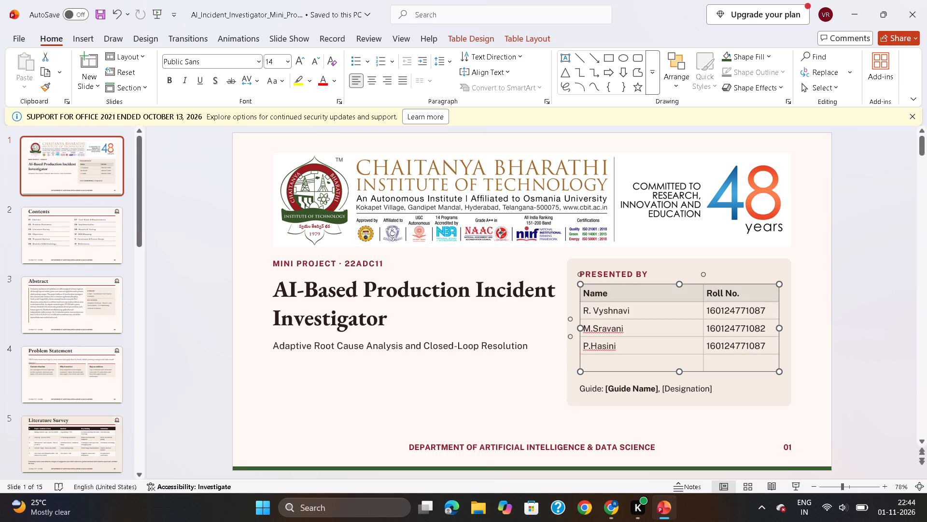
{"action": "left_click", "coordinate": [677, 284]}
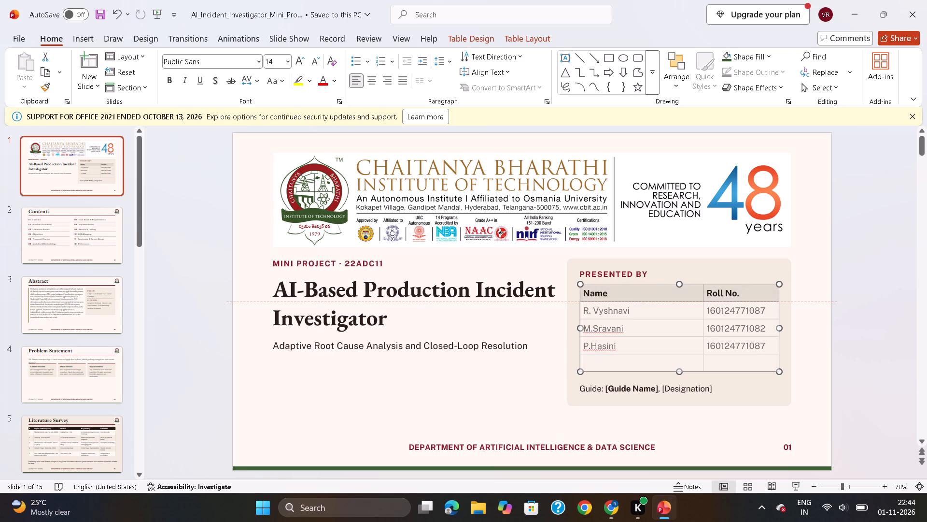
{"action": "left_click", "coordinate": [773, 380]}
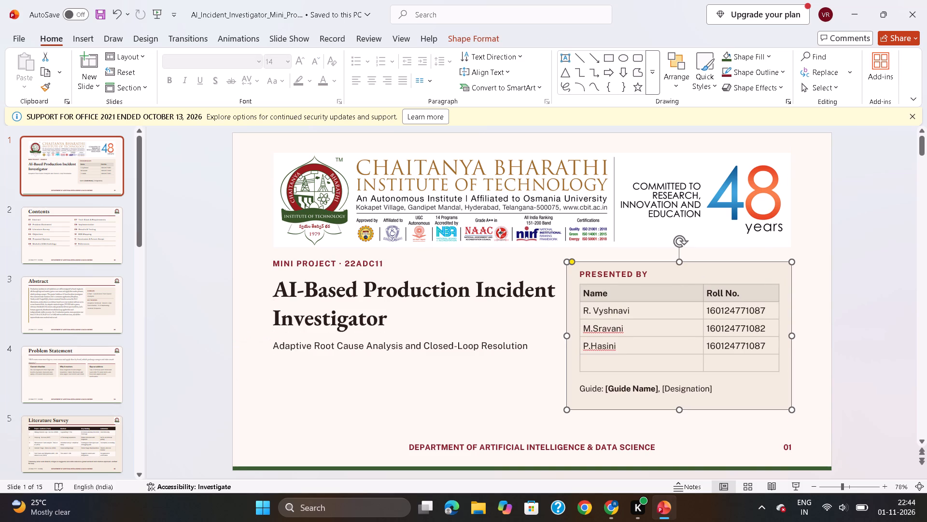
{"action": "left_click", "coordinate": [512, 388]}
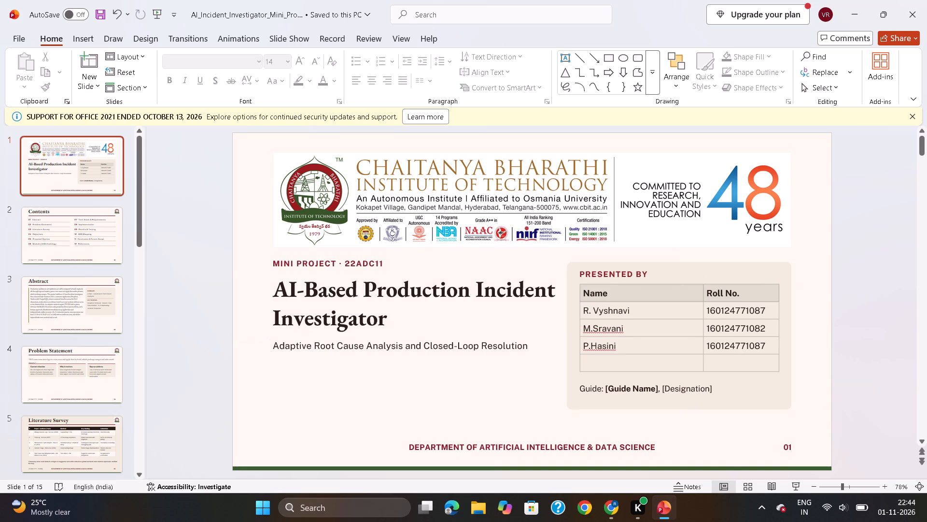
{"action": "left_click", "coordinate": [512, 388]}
Correct the last digit of the third presenter's roll number to 4 in the Presented By table.
{"action": "left_click", "coordinate": [769, 348]}
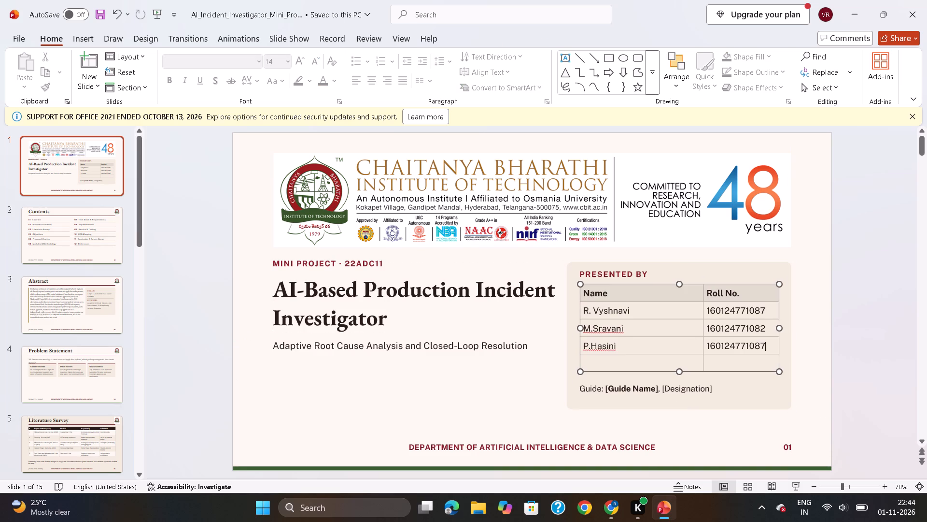
{"action": "key", "text": "BackSpace"}
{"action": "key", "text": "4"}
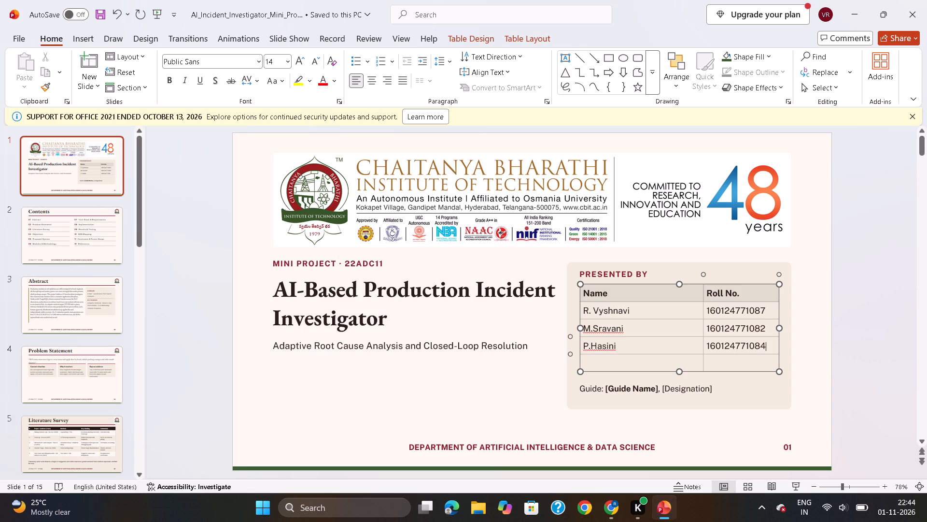
{"action": "left_click", "coordinate": [472, 387]}
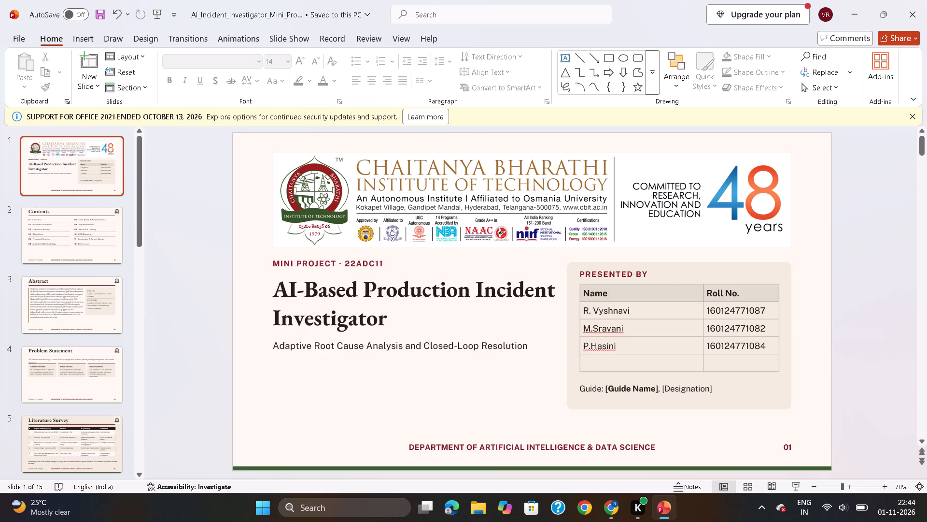
On the Problem Statement slide, reduce the quote text box's height so the quote fits on one line above the cards.
{"action": "key", "text": "Down"}
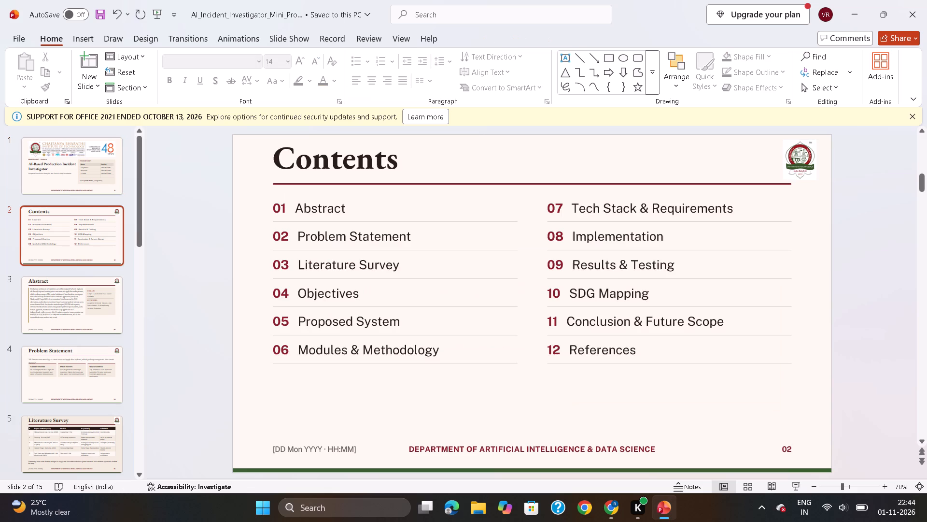
{"action": "key", "text": "Down"}
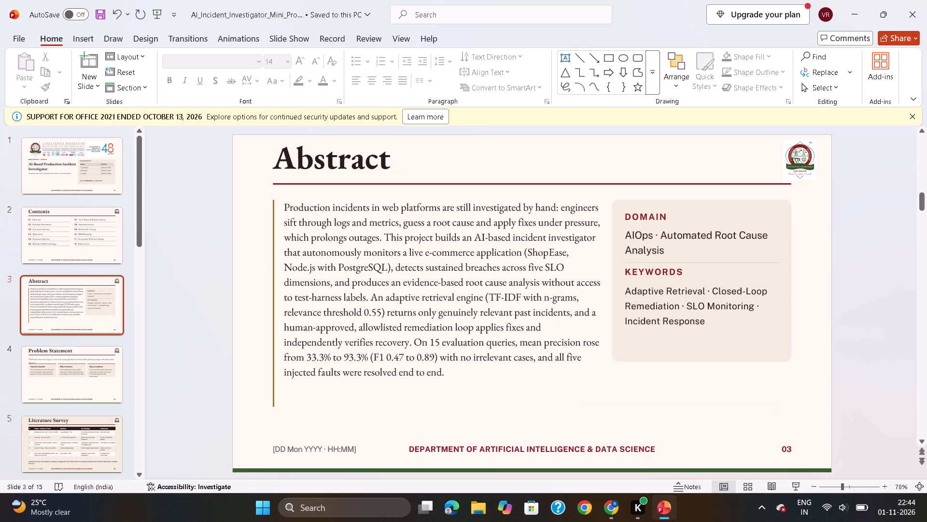
{"action": "key", "text": "Down"}
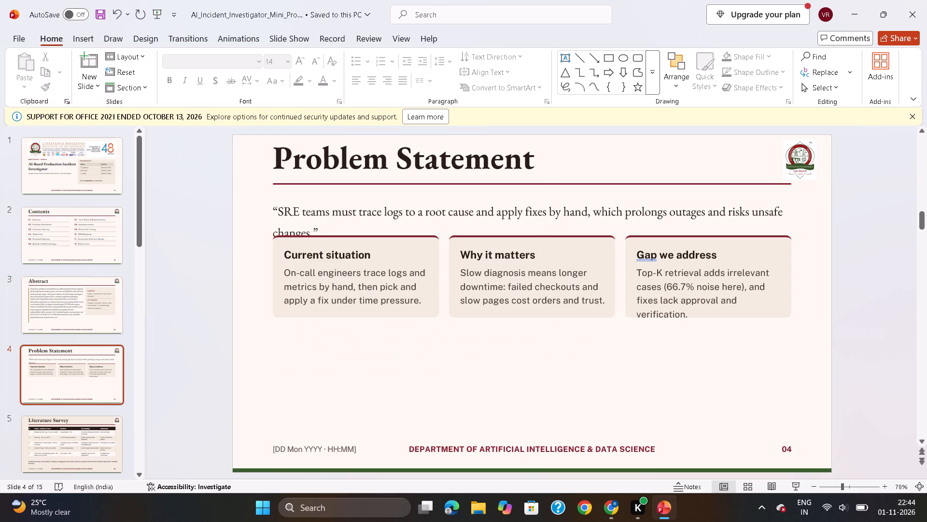
{"action": "left_click", "coordinate": [326, 232]}
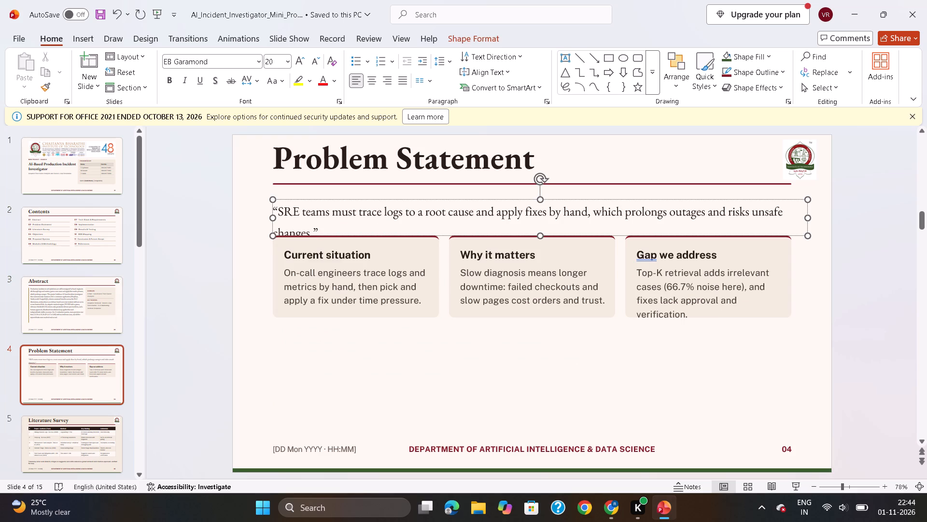
{"action": "left_click_drag", "start_coordinate": [274, 237], "coordinate": [274, 229]}
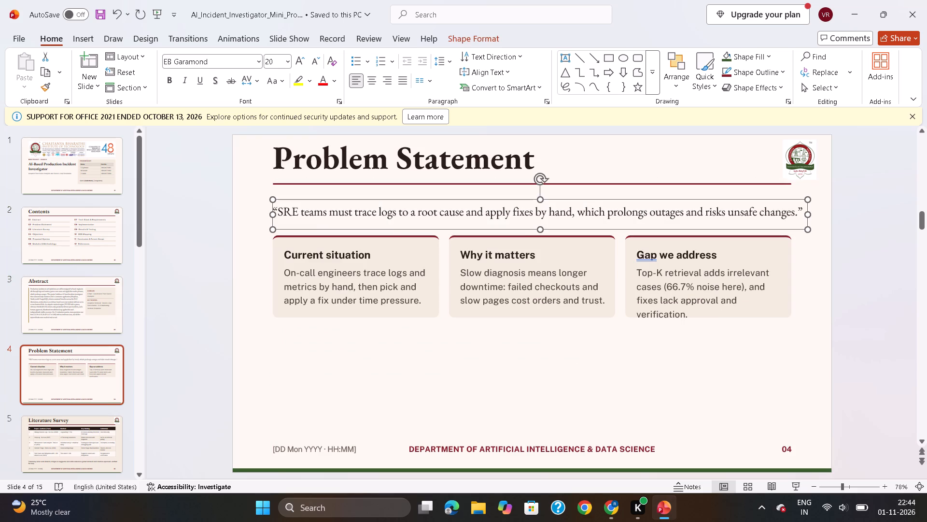
{"action": "left_click", "coordinate": [359, 396]}
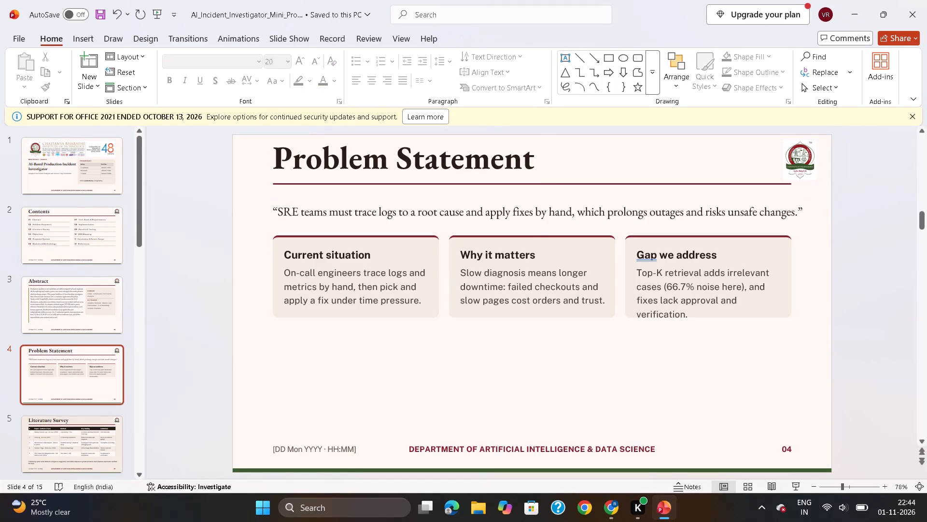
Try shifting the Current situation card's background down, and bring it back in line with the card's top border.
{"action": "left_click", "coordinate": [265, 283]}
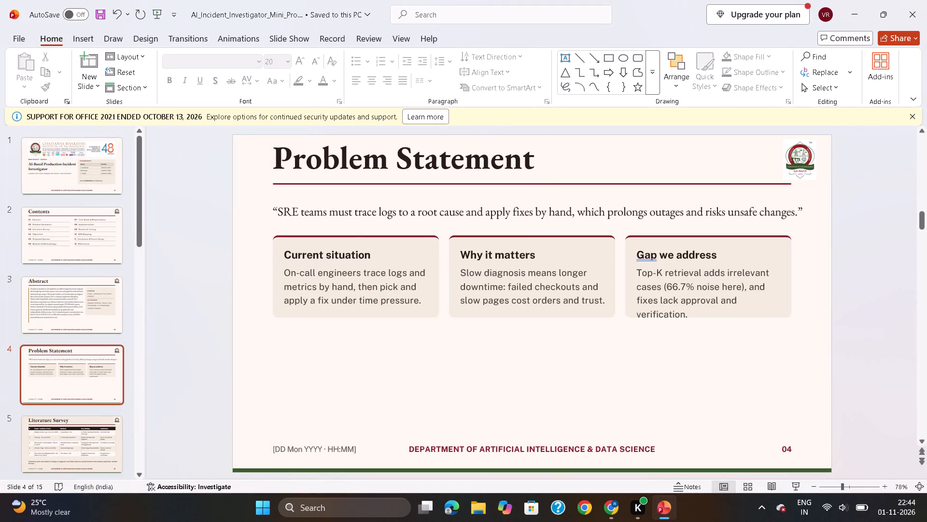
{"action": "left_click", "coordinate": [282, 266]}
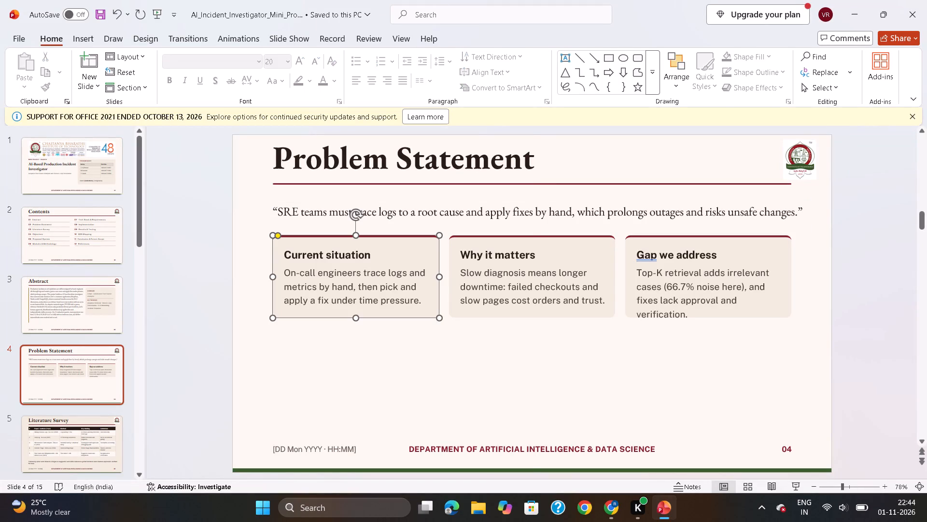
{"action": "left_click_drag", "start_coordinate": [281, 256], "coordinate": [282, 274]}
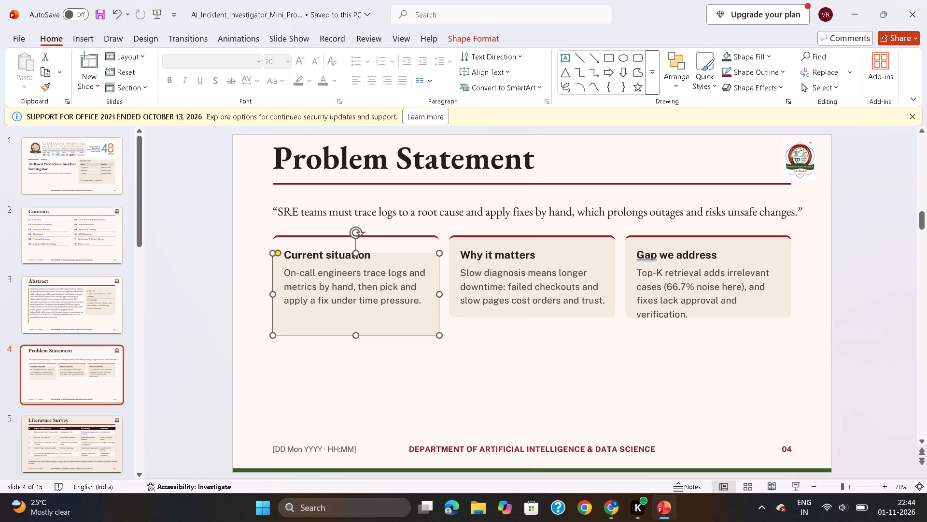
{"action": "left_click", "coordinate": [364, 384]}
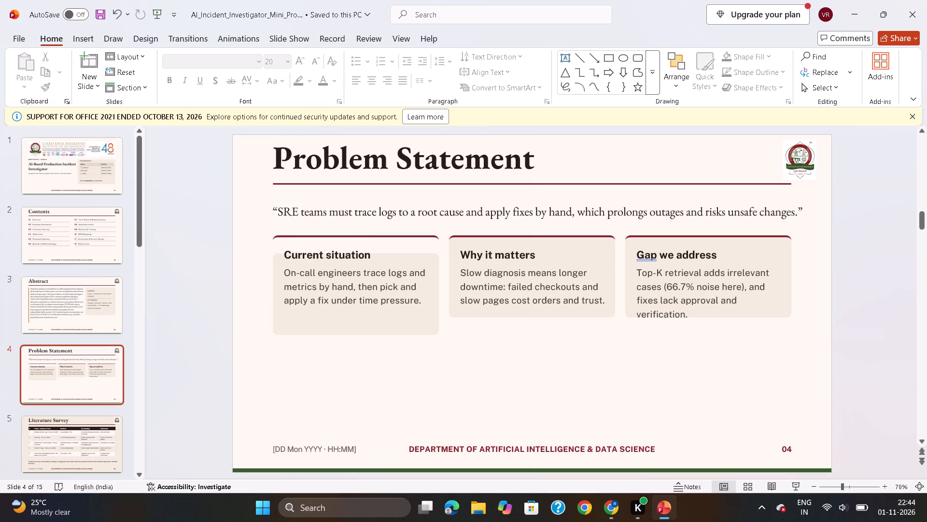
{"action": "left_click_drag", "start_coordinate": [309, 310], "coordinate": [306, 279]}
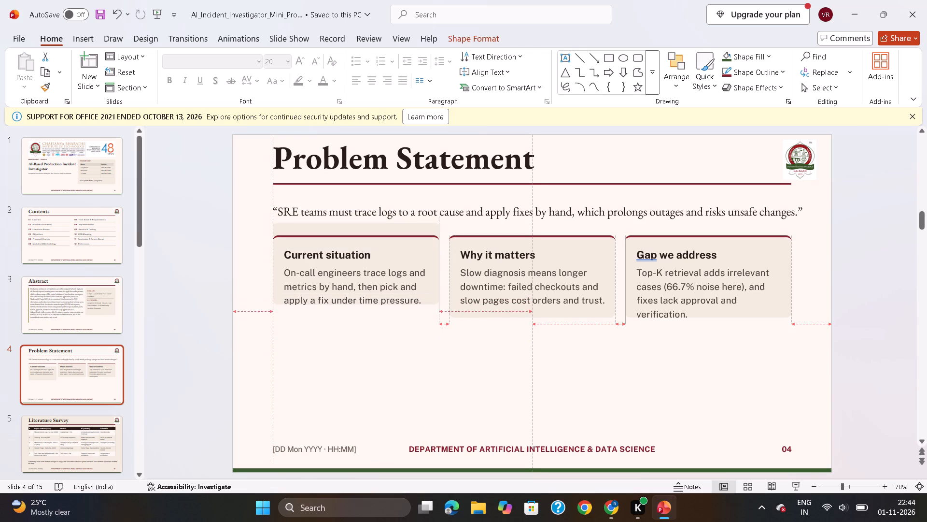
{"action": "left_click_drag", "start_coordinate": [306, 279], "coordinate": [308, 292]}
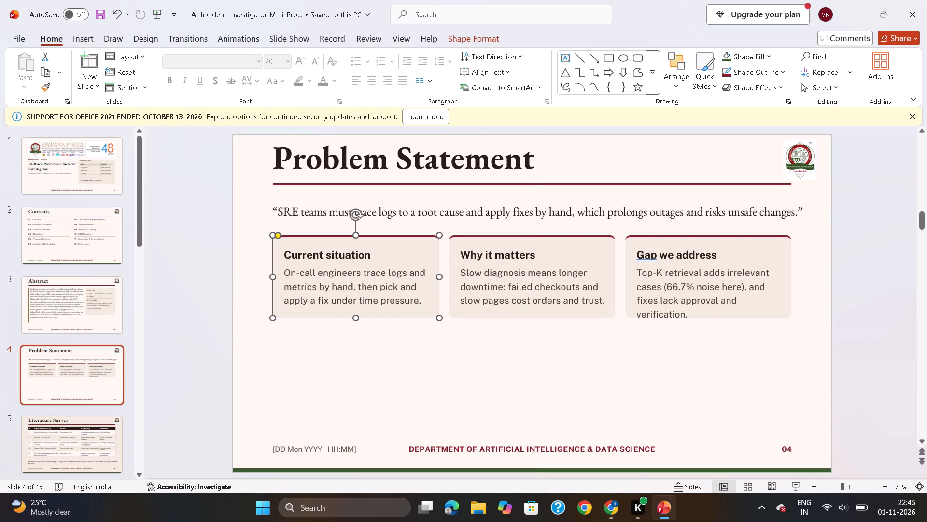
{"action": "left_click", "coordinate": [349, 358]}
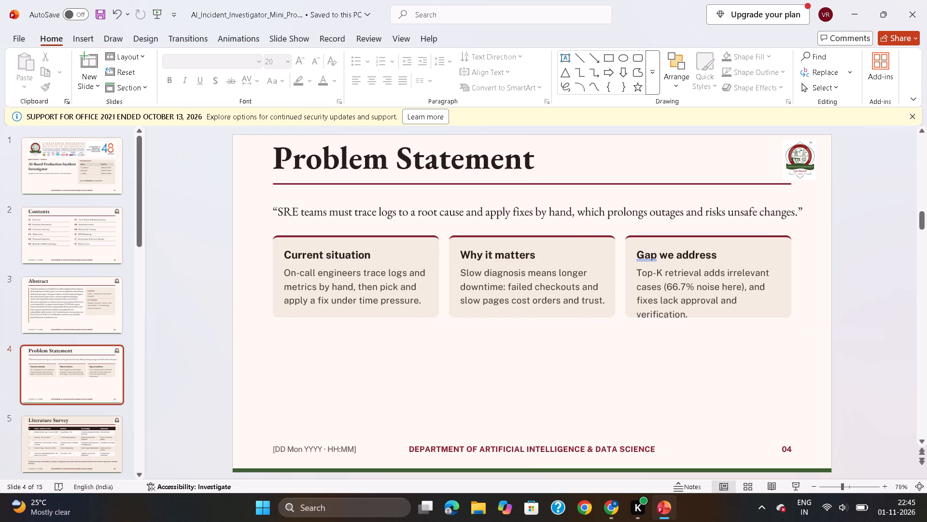
Return to the Contents slide and clear the [DD Mon YYYY · HH:MM] placeholder from its footer.
{"action": "key", "text": "Down"}
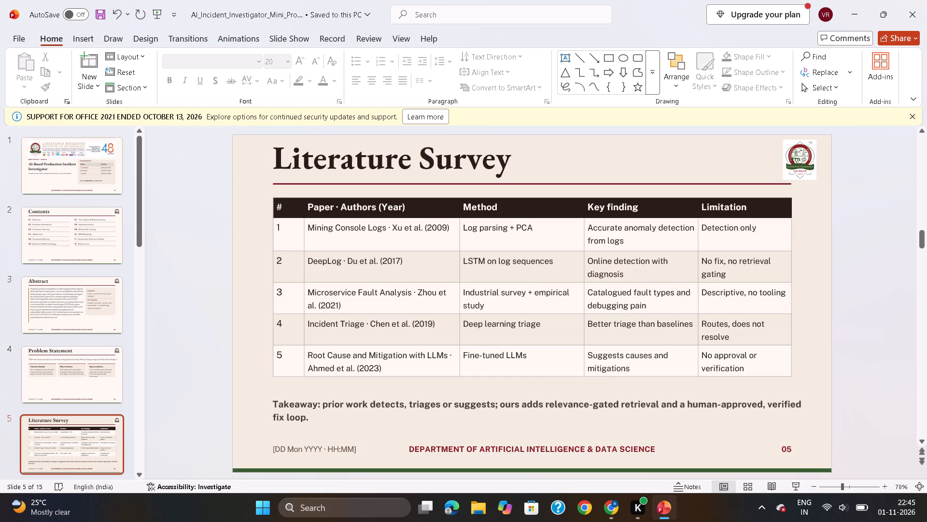
{"action": "key", "text": "Up"}
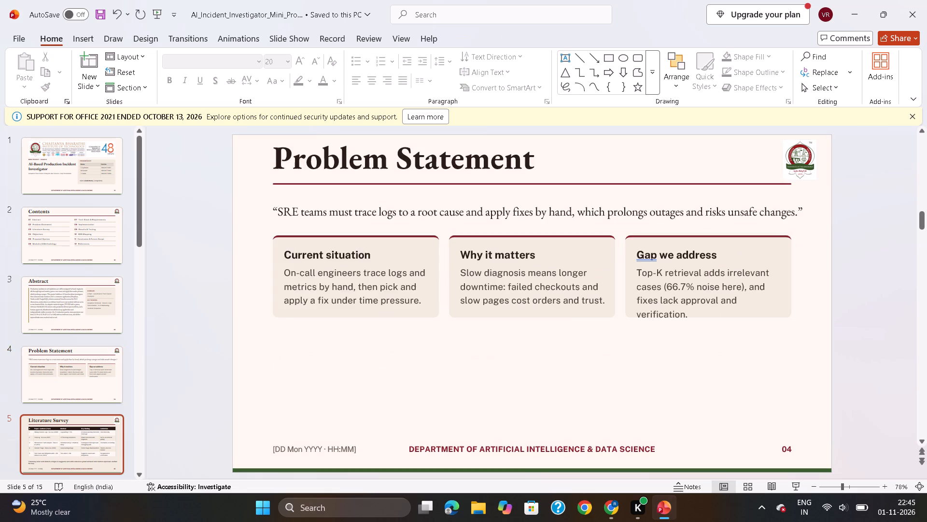
{"action": "key", "text": "Up"}
{"action": "key", "text": "Up"}
{"action": "key", "text": "Up"}
{"action": "key", "text": "Down"}
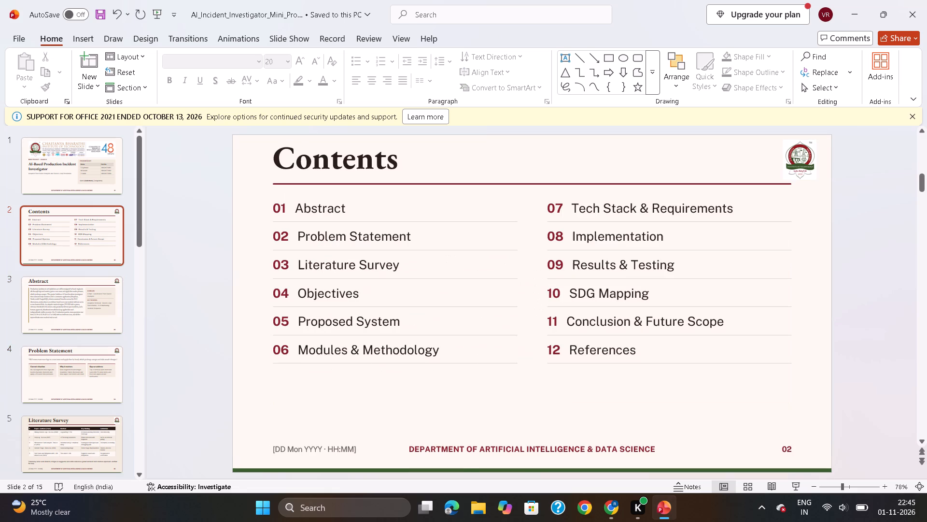
{"action": "left_click", "coordinate": [355, 448]}
{"action": "key", "text": "BackSpace"}
{"action": "key", "text": "BackSpace"}
{"action": "key", "text": "BackSpace"}
{"action": "key", "text": "BackSpace"}
{"action": "key", "text": "BackSpace"}
{"action": "key", "text": "BackSpace"}
{"action": "key", "text": "BackSpace"}
{"action": "key", "text": "BackSpace"}
{"action": "key", "text": "BackSpace"}
{"action": "key", "text": "BackSpace"}
{"action": "key", "text": "BackSpace"}
{"action": "key", "text": "BackSpace"}
{"action": "key", "text": "BackSpace"}
{"action": "key", "text": "BackSpace"}
{"action": "key", "text": "BackSpace"}
{"action": "key", "text": "BackSpace"}
{"action": "key", "text": "BackSpace"}
{"action": "key", "text": "BackSpace"}
{"action": "key", "text": "BackSpace"}
{"action": "key", "text": "BackSpace"}
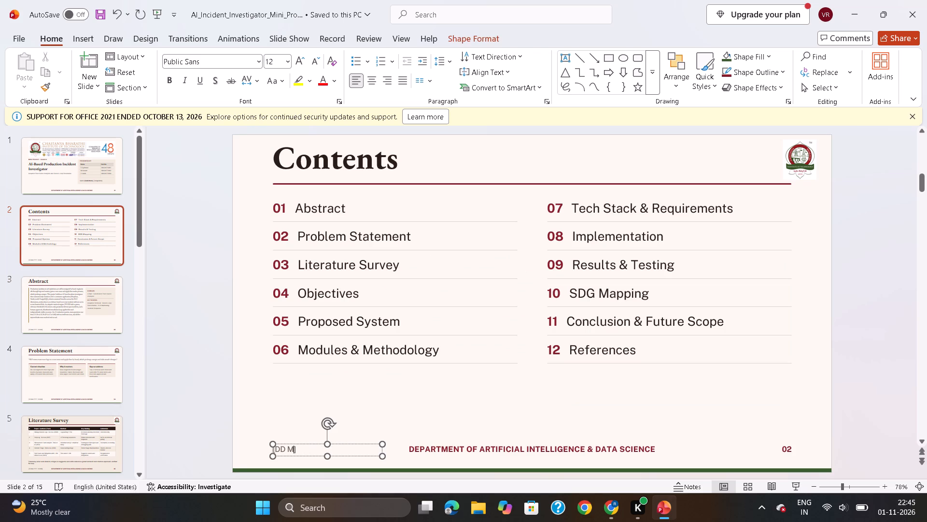
{"action": "key", "text": "Right"}
{"action": "key", "text": "BackSpace"}
{"action": "key", "text": "Down"}
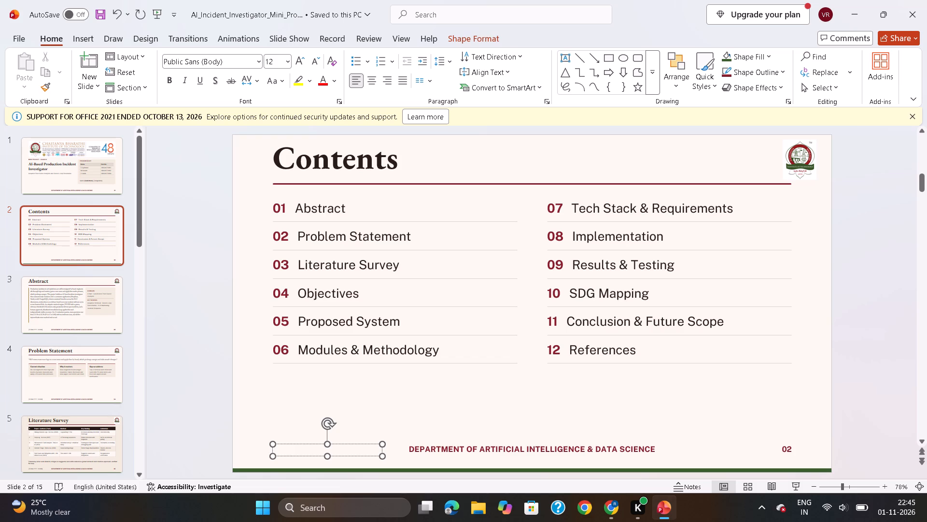
{"action": "left_click", "coordinate": [396, 418]}
On the Abstract slide, clear the [DD Mon YYYY · HH:MM] placeholder text from the footer.
{"action": "key", "text": "Down"}
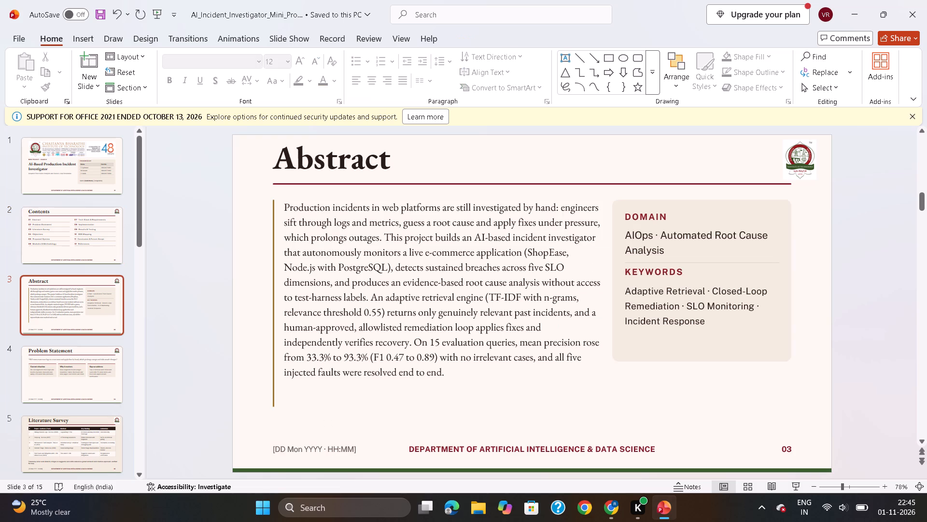
{"action": "left_click", "coordinate": [353, 448]}
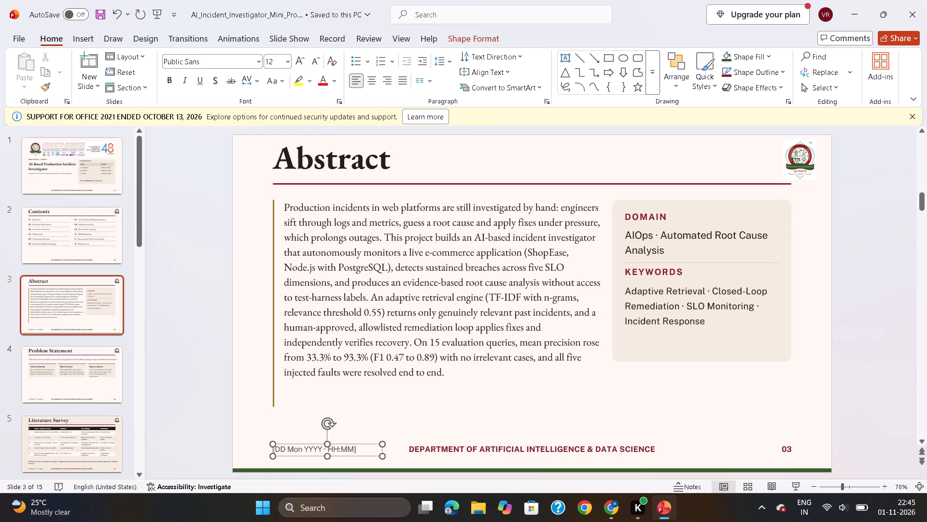
{"action": "left_click", "coordinate": [358, 448]}
{"action": "left_click", "coordinate": [356, 449]}
{"action": "left_click", "coordinate": [356, 449]}
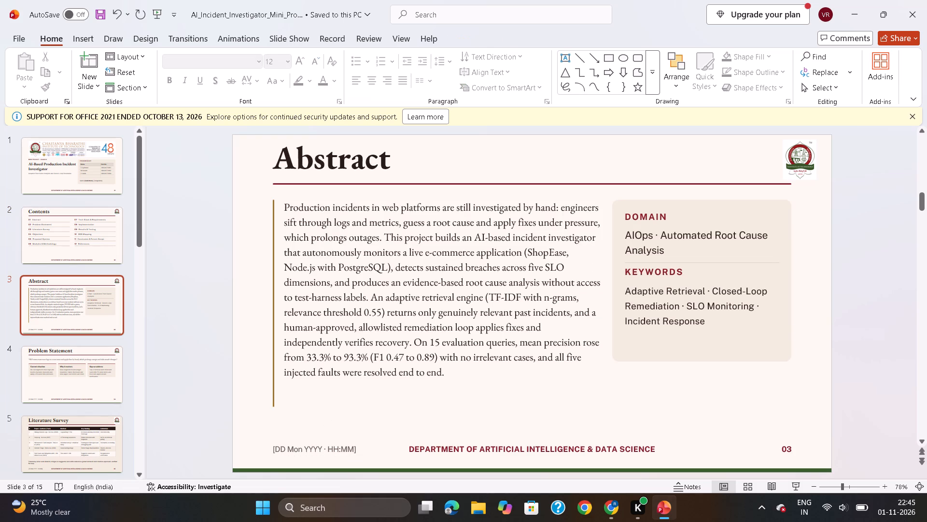
{"action": "left_click", "coordinate": [351, 447]}
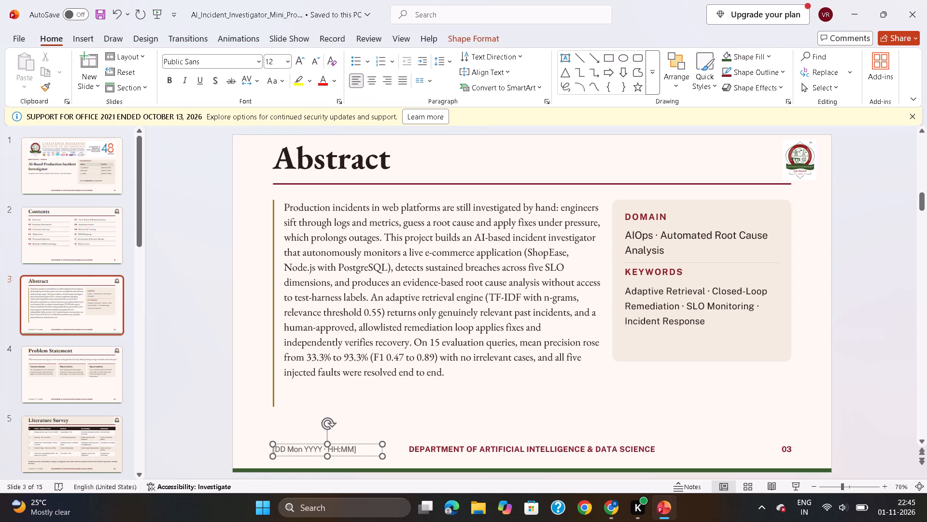
{"action": "left_click", "coordinate": [357, 449]}
{"action": "left_click", "coordinate": [357, 449]}
{"action": "left_click", "coordinate": [337, 449]}
{"action": "left_click", "coordinate": [355, 448]}
{"action": "key", "text": "BackSpace"}
{"action": "key", "text": "BackSpace"}
{"action": "key", "text": "BackSpace"}
{"action": "key", "text": "BackSpace"}
{"action": "key", "text": "BackSpace"}
{"action": "key", "text": "BackSpace"}
{"action": "key", "text": "BackSpace"}
{"action": "key", "text": "BackSpace"}
{"action": "key", "text": "BackSpace"}
{"action": "key", "text": "BackSpace"}
{"action": "key", "text": "BackSpace"}
{"action": "key", "text": "BackSpace"}
{"action": "key", "text": "BackSpace"}
{"action": "key", "text": "BackSpace"}
{"action": "key", "text": "BackSpace"}
{"action": "key", "text": "BackSpace"}
{"action": "key", "text": "BackSpace"}
{"action": "key", "text": "BackSpace"}
{"action": "key", "text": "BackSpace"}
{"action": "key", "text": "BackSpace"}
{"action": "left_click", "coordinate": [395, 404]}
On the Problem Statement slide, delete the [DD Mon YYYY · HH:MM] placeholder box from the footer.
{"action": "key", "text": "Down"}
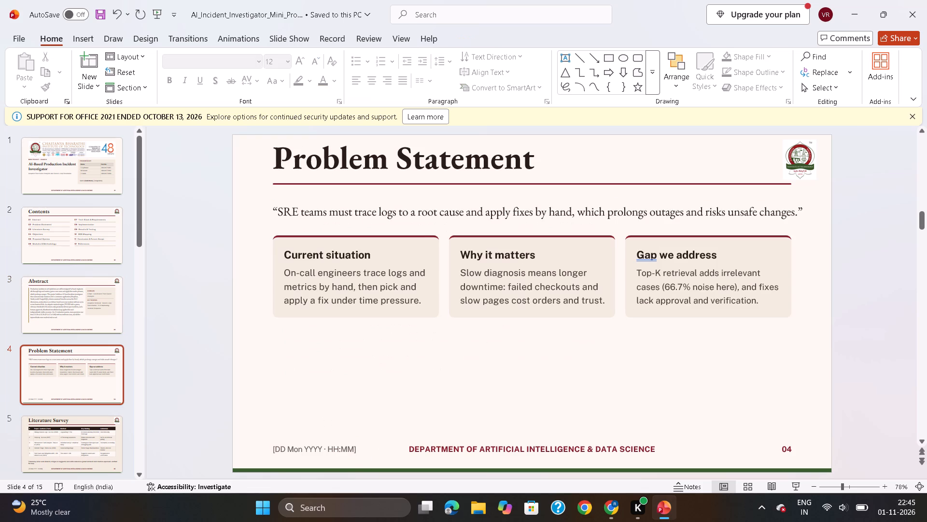
{"action": "left_click", "coordinate": [351, 449]}
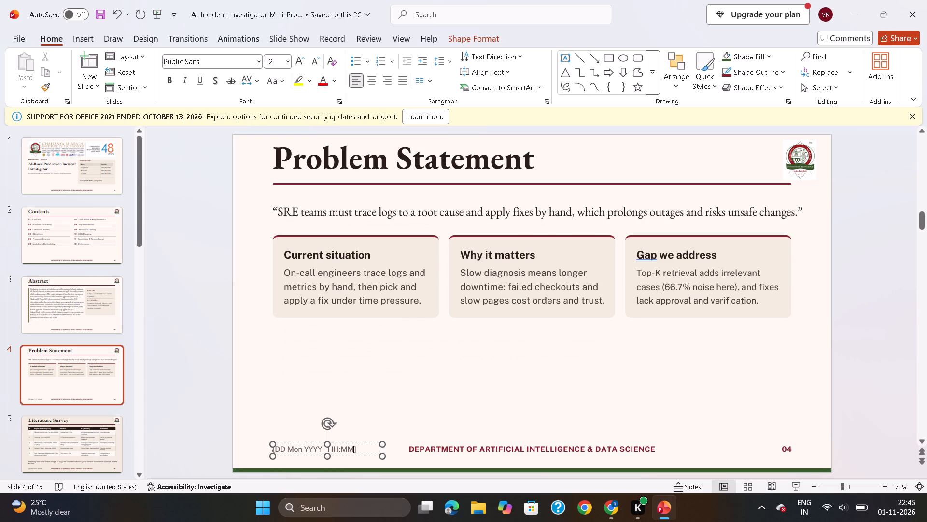
{"action": "left_click", "coordinate": [359, 449]}
{"action": "left_click", "coordinate": [359, 449]}
{"action": "left_click", "coordinate": [351, 448]}
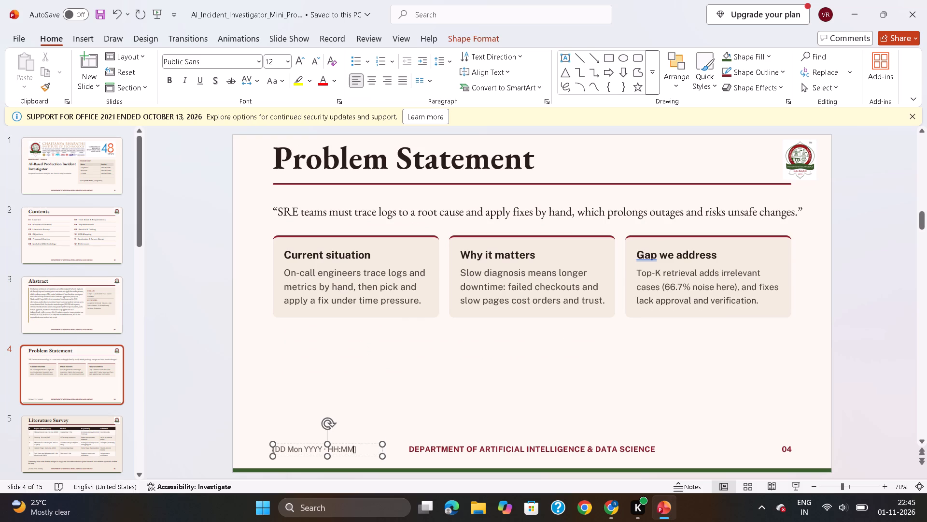
{"action": "left_click", "coordinate": [356, 448]}
{"action": "key", "text": "BackSpace"}
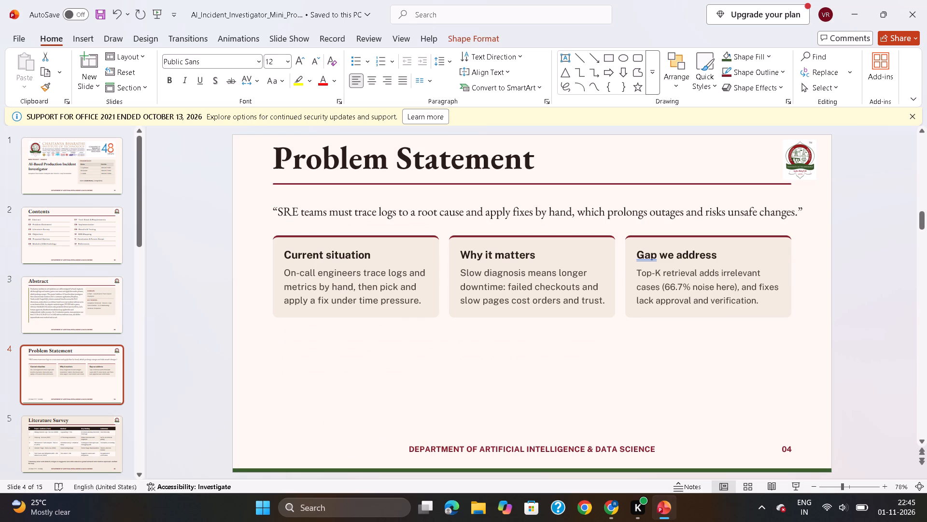
Delete the footer date placeholder from the Literature Survey, Objectives, Proposed System and Modules & Methodology slides.
{"action": "key", "text": "Down"}
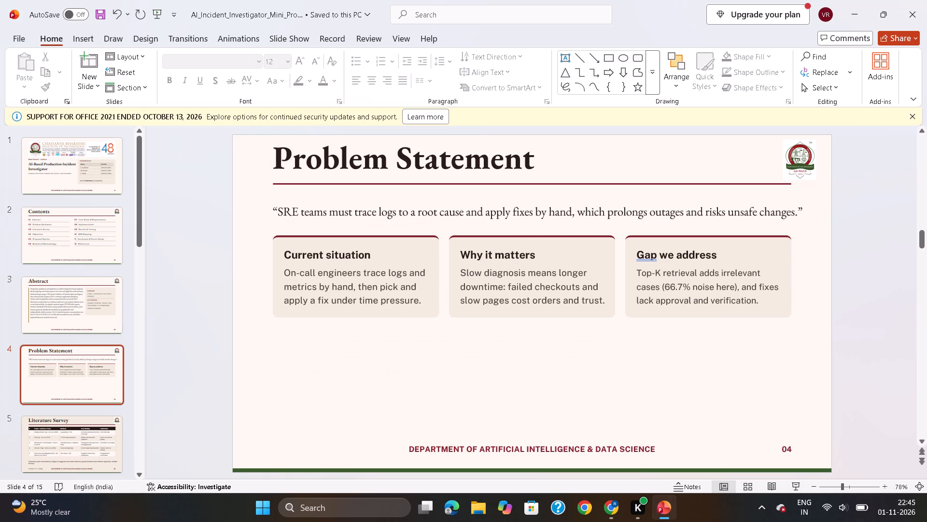
{"action": "left_click", "coordinate": [356, 448]}
{"action": "key", "text": "BackSpace"}
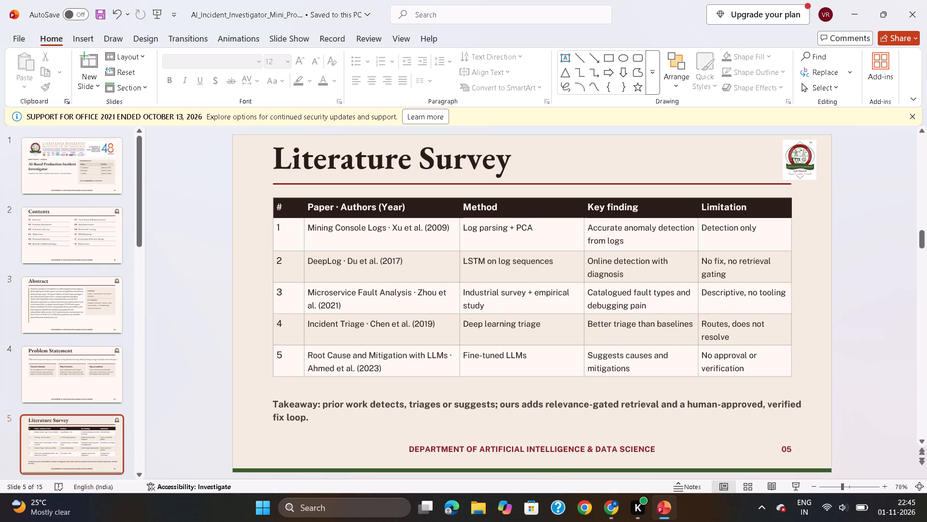
{"action": "key", "text": "Down"}
{"action": "left_click", "coordinate": [356, 448]}
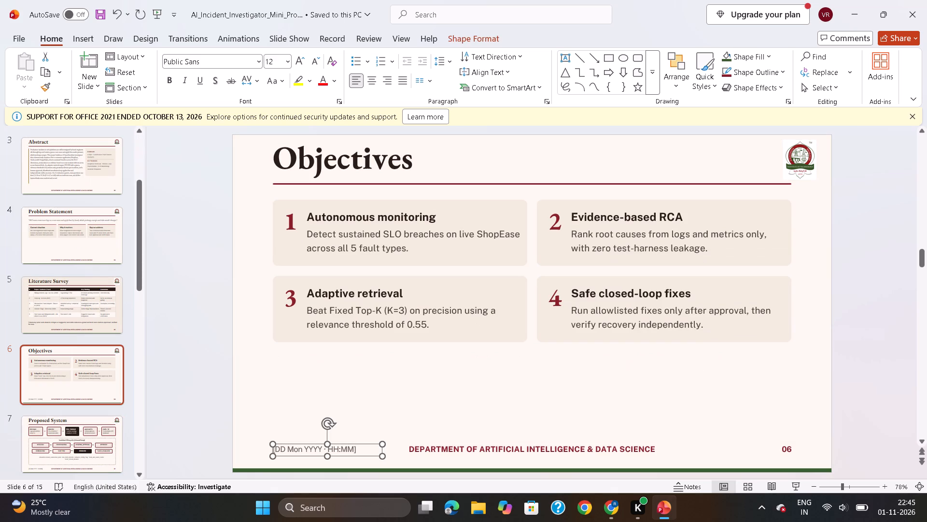
{"action": "key", "text": "BackSpace"}
{"action": "key", "text": "Down"}
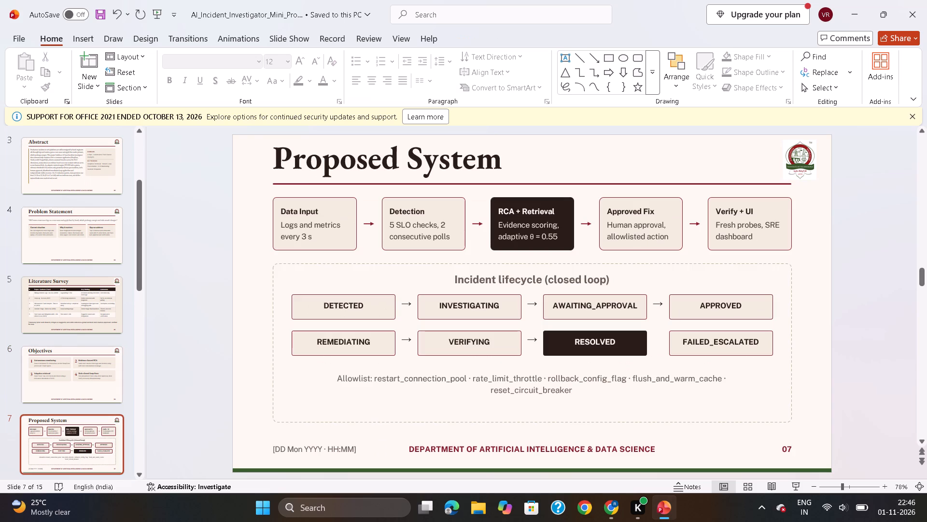
{"action": "left_click", "coordinate": [356, 448]}
{"action": "key", "text": "BackSpace"}
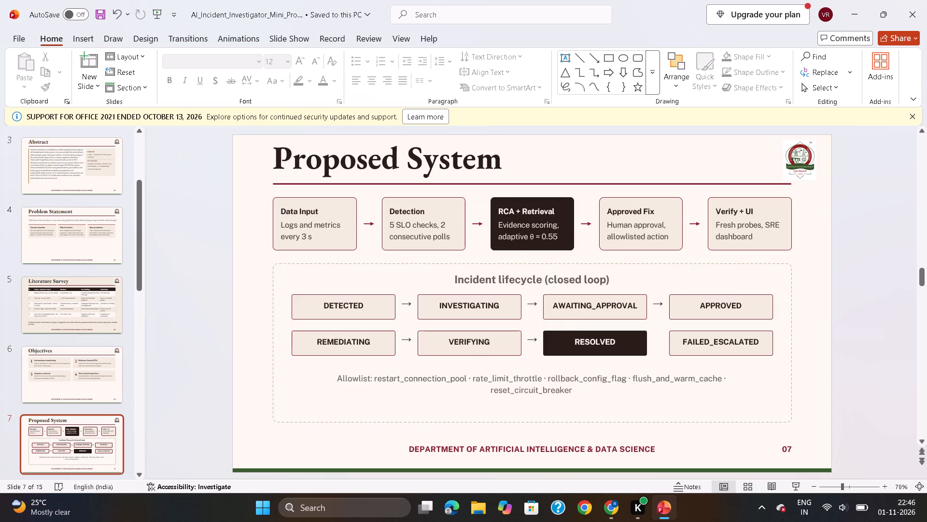
{"action": "key", "text": "Down"}
{"action": "left_click", "coordinate": [356, 448]}
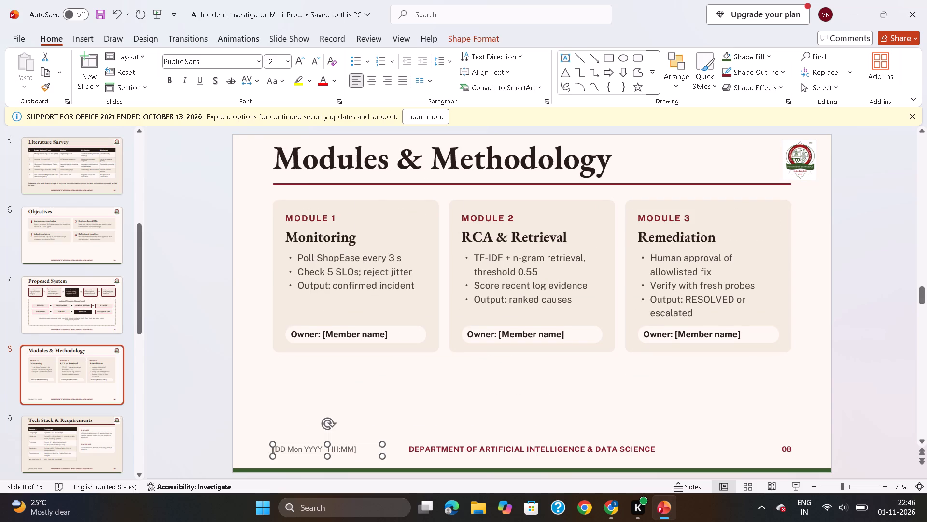
{"action": "key", "text": "BackSpace"}
Delete the footer date placeholder from the Tech Stack & Requirements, Implementation and Results & Testing slides.
{"action": "key", "text": "Down"}
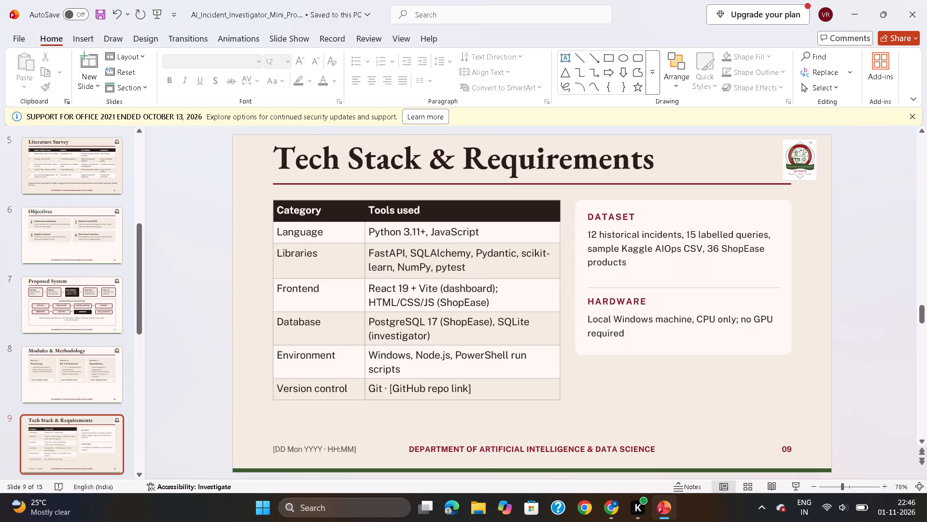
{"action": "left_click", "coordinate": [356, 448]}
{"action": "key", "text": "BackSpace"}
{"action": "key", "text": "Down"}
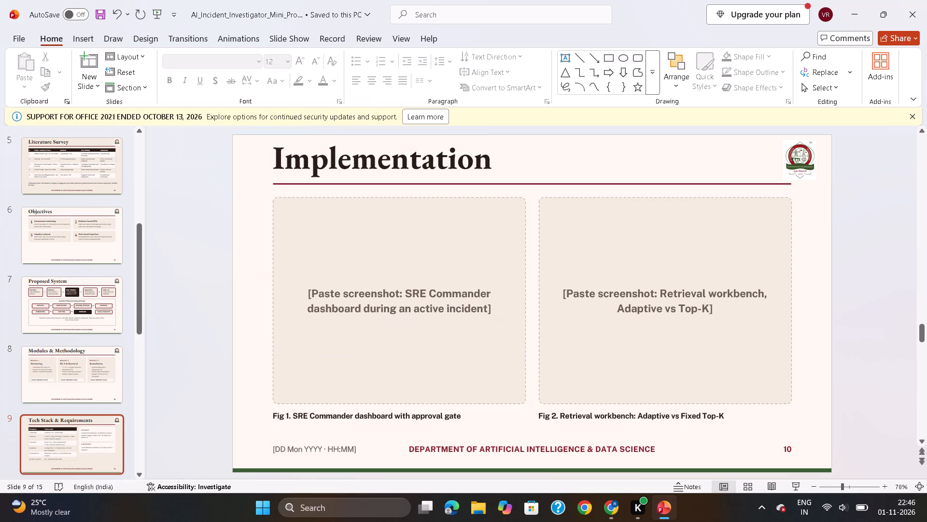
{"action": "left_click", "coordinate": [356, 448]}
{"action": "key", "text": "BackSpace"}
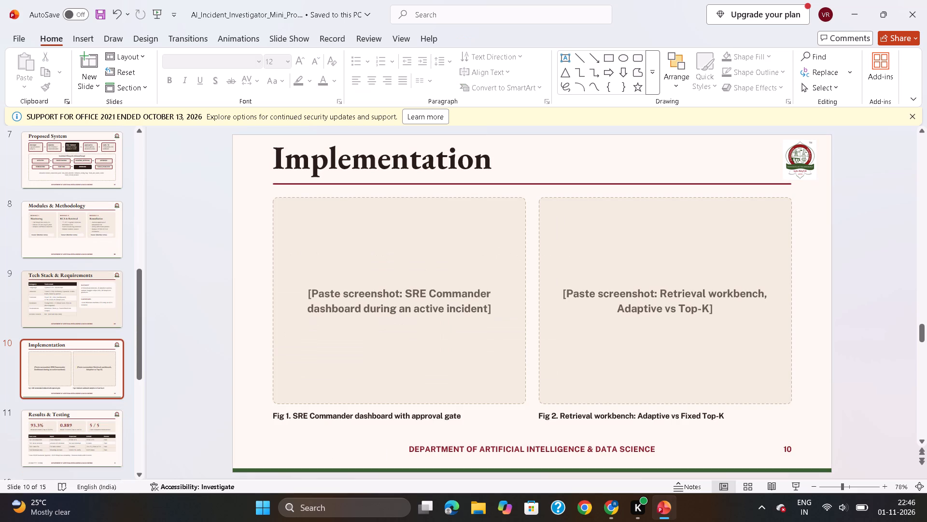
{"action": "key", "text": "Down"}
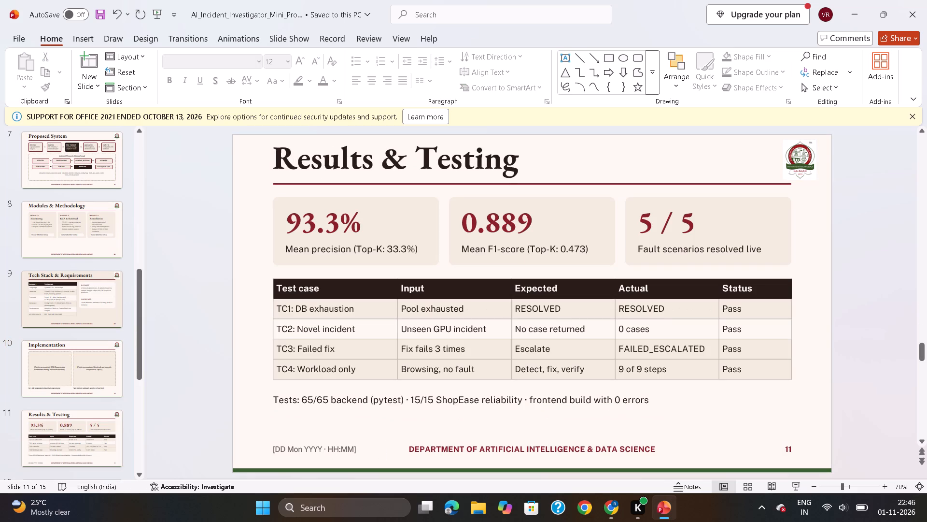
{"action": "left_click", "coordinate": [356, 448]}
{"action": "key", "text": "BackSpace"}
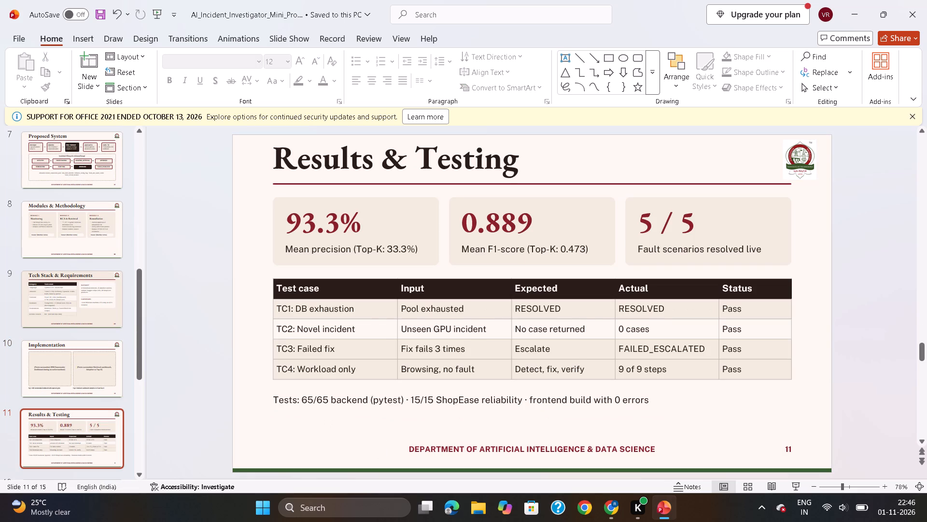
Delete the footer date placeholder from the SDG Mapping, Conclusion & Future Scope and References slides.
{"action": "key", "text": "Down"}
{"action": "left_click", "coordinate": [356, 448]}
{"action": "key", "text": "BackSpace"}
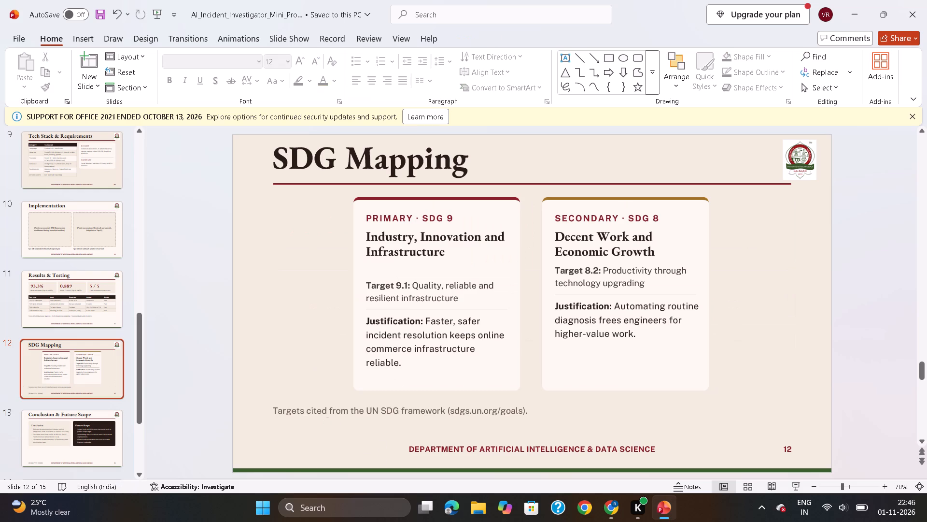
{"action": "key", "text": "Down"}
{"action": "left_click", "coordinate": [356, 448]}
{"action": "key", "text": "BackSpace"}
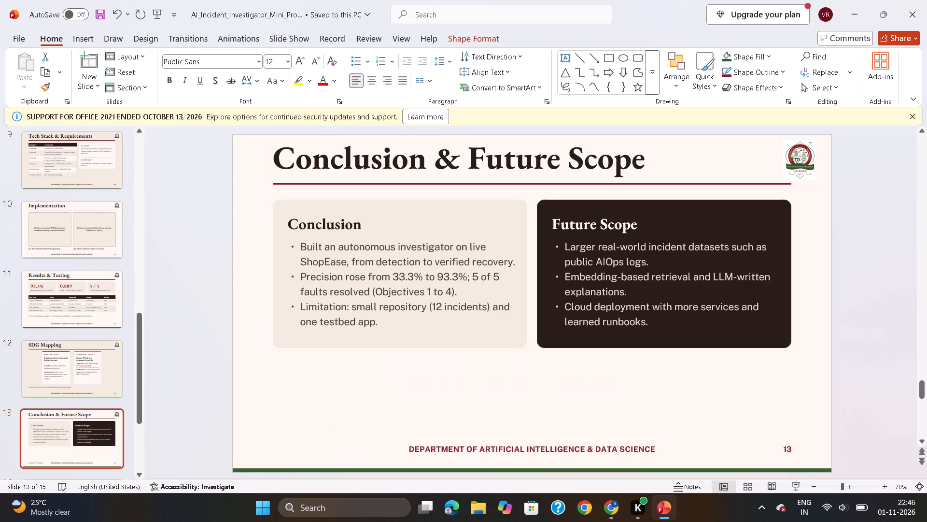
{"action": "key", "text": "Down"}
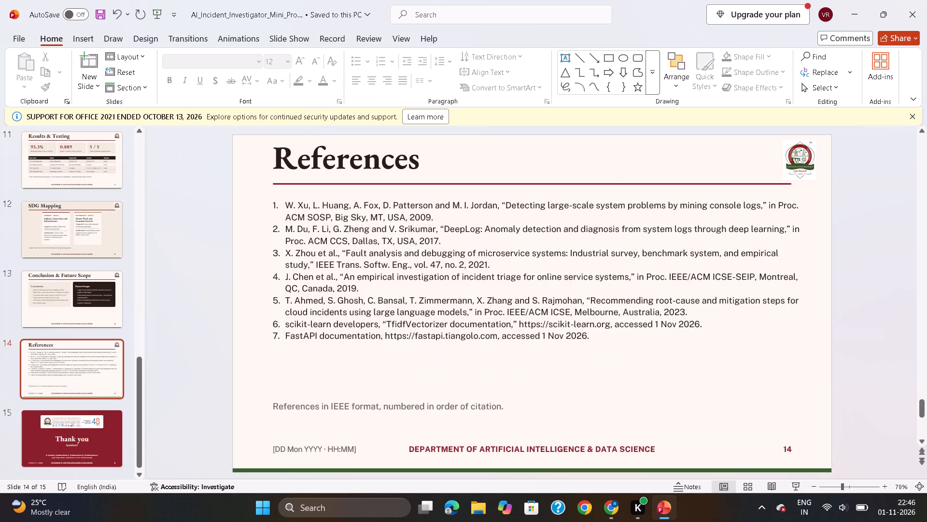
{"action": "left_click", "coordinate": [356, 448]}
{"action": "key", "text": "BackSpace"}
On the closing Thank you slide, clear the [DD Mon YYYY · HH:MM] placeholder text from the footer.
{"action": "key", "text": "Down"}
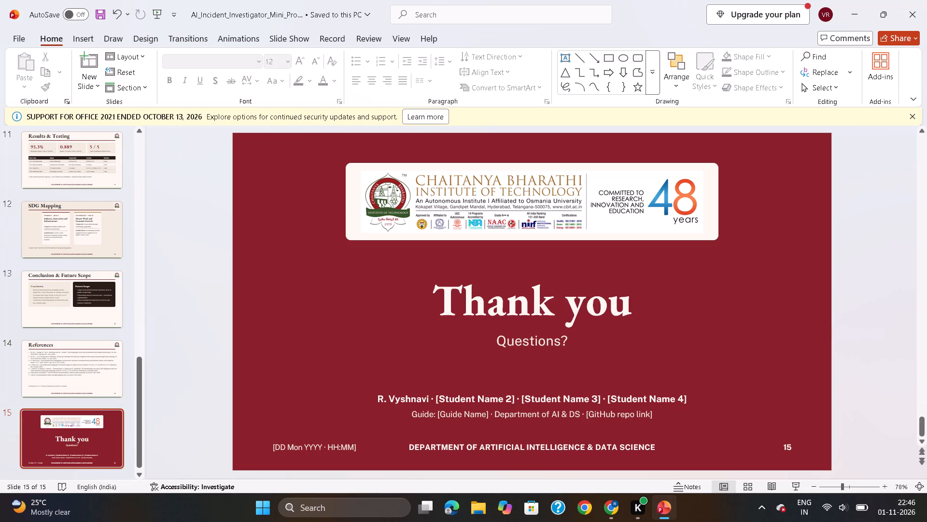
{"action": "left_click", "coordinate": [356, 448]}
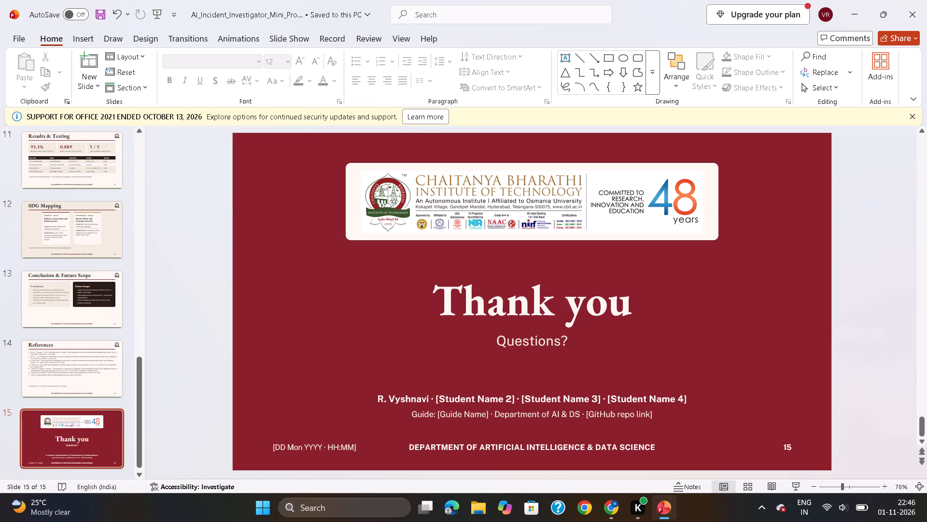
{"action": "left_click", "coordinate": [356, 448]}
{"action": "left_click", "coordinate": [354, 447]}
{"action": "key", "text": "BackSpace"}
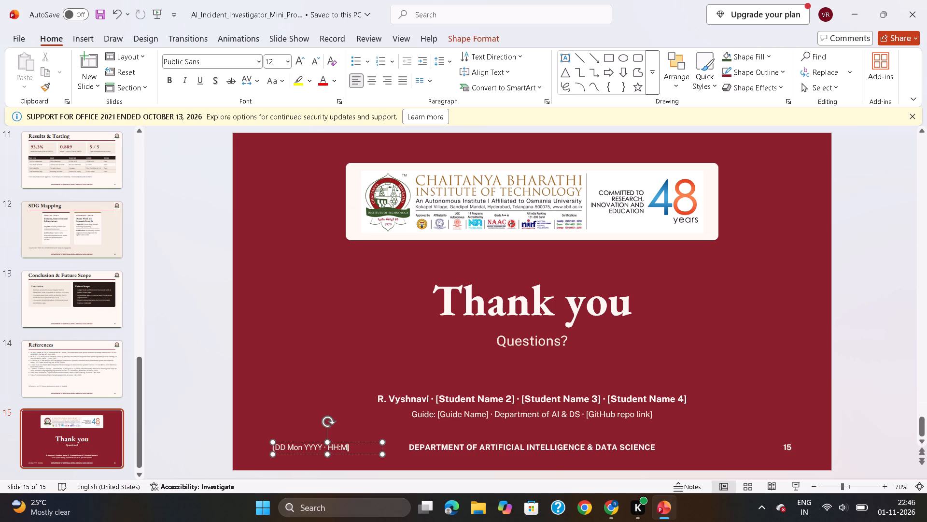
{"action": "key", "text": "BackSpace"}
{"action": "key", "text": "Right"}
{"action": "key", "text": "BackSpace"}
{"action": "key", "text": "BackSpace"}
{"action": "key", "text": "BackSpace"}
{"action": "key", "text": "BackSpace"}
{"action": "key", "text": "BackSpace"}
{"action": "key", "text": "BackSpace"}
{"action": "key", "text": "BackSpace"}
{"action": "key", "text": "BackSpace"}
{"action": "key", "text": "BackSpace"}
{"action": "key", "text": "BackSpace"}
{"action": "key", "text": "BackSpace"}
{"action": "key", "text": "BackSpace"}
{"action": "key", "text": "BackSpace"}
{"action": "key", "text": "BackSpace"}
{"action": "key", "text": "BackSpace"}
{"action": "key", "text": "BackSpace"}
{"action": "key", "text": "BackSpace"}
{"action": "key", "text": "BackSpace"}
{"action": "key", "text": "BackSpace"}
{"action": "key", "text": "BackSpace"}
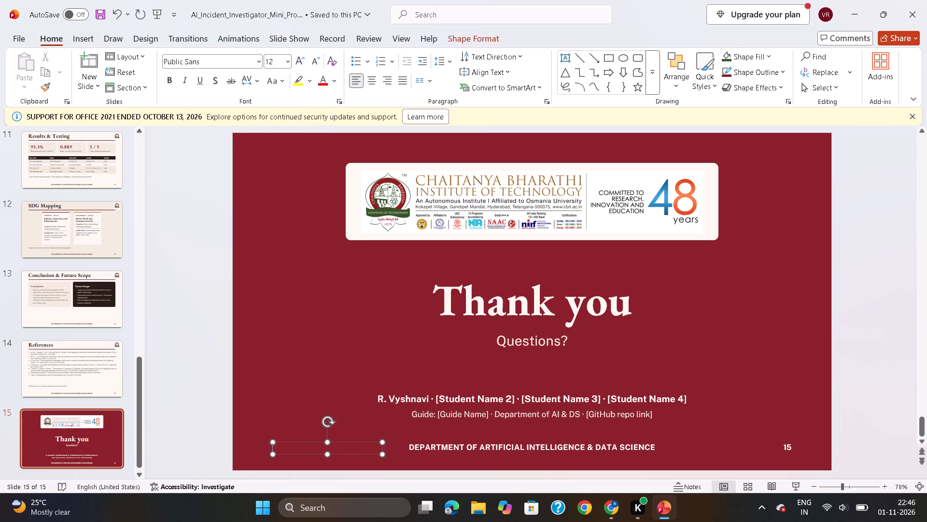
{"action": "left_click", "coordinate": [347, 377]}
Replace [Student Name 2] in the Thank you slide's presenter line with the second presenter's name.
{"action": "left_click", "coordinate": [514, 401]}
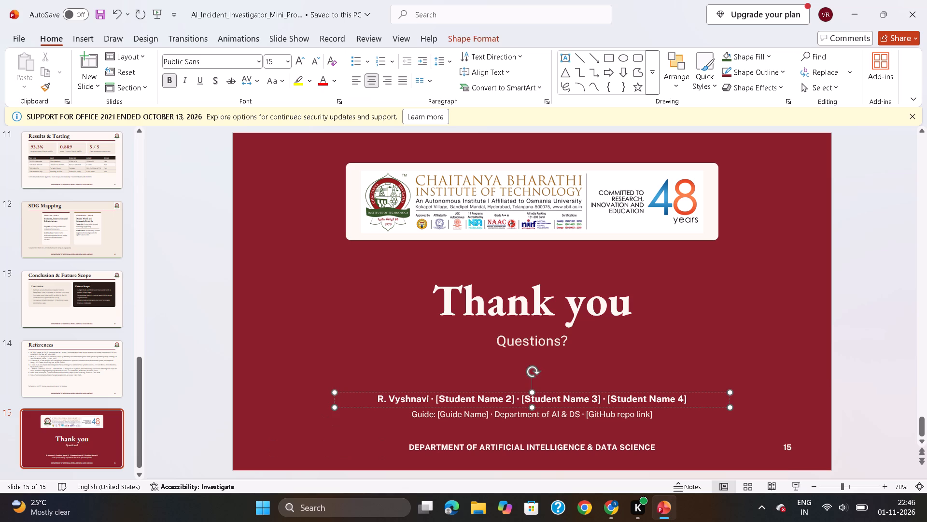
{"action": "left_click", "coordinate": [517, 401]}
{"action": "key", "text": "BackSpace"}
{"action": "key", "text": "BackSpace"}
{"action": "key", "text": "BackSpace"}
{"action": "key", "text": "BackSpace"}
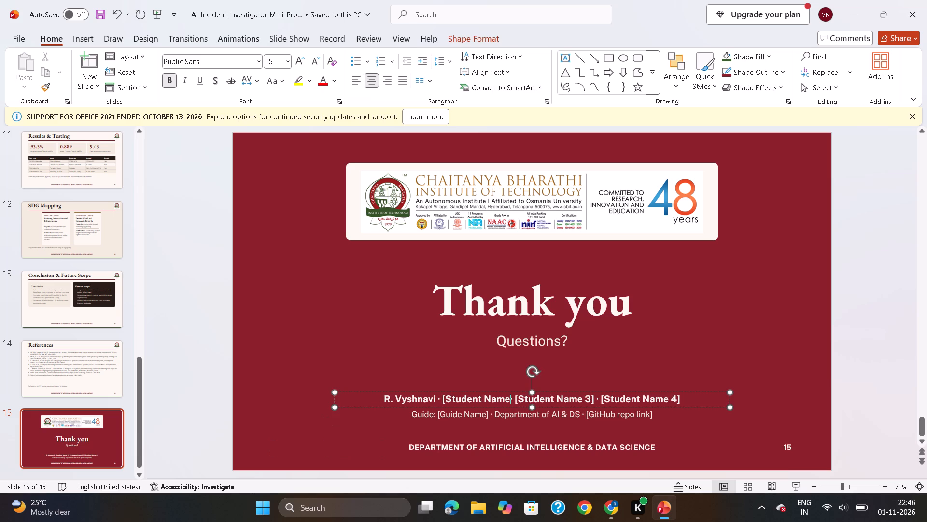
{"action": "key", "text": "BackSpace"}
{"action": "key", "text": "BackSpace"}
{"action": "key", "text": "BackSpace"}
{"action": "key", "text": "BackSpace"}
{"action": "key", "text": "BackSpace"}
{"action": "key", "text": "BackSpace"}
{"action": "key", "text": "BackSpace"}
{"action": "key", "text": "BackSpace"}
{"action": "key", "text": "BackSpace"}
{"action": "key", "text": "BackSpace"}
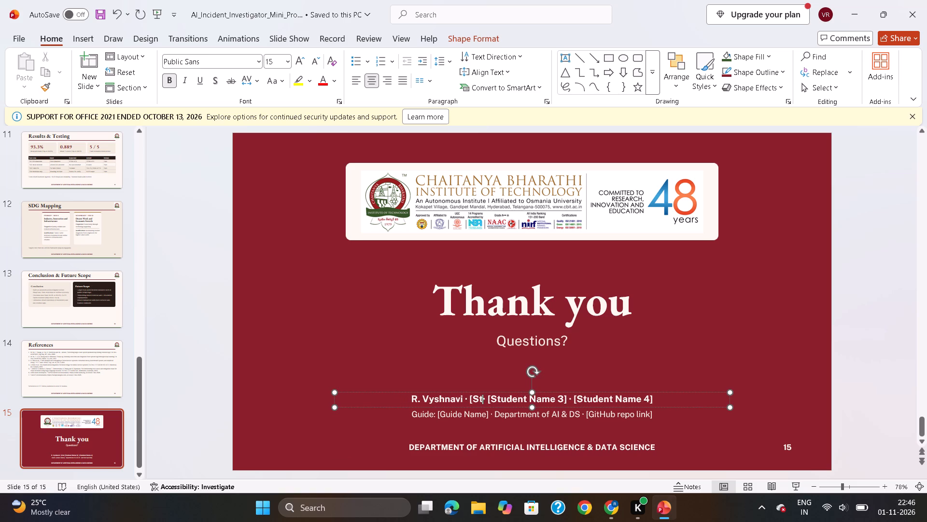
{"action": "key", "text": "BackSpace"}
{"action": "key", "text": "BackSpace"}
{"action": "key", "text": "BackSpace"}
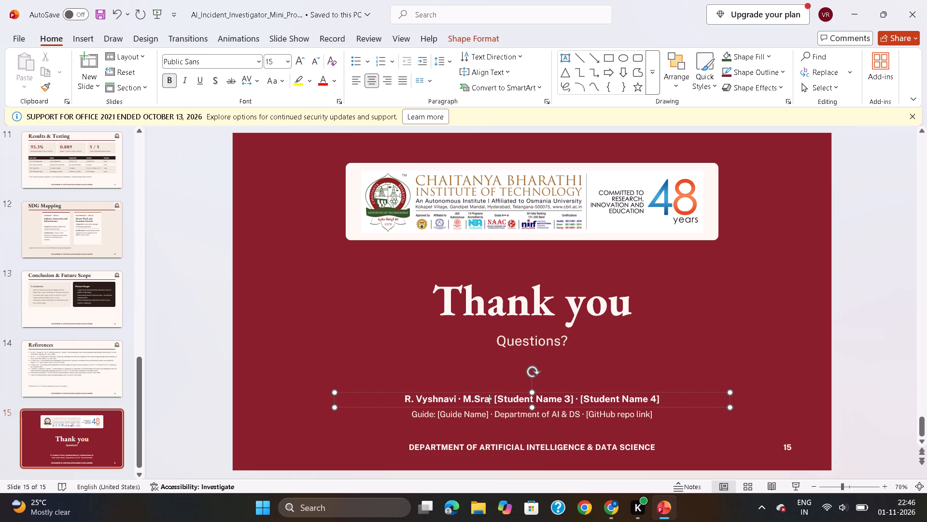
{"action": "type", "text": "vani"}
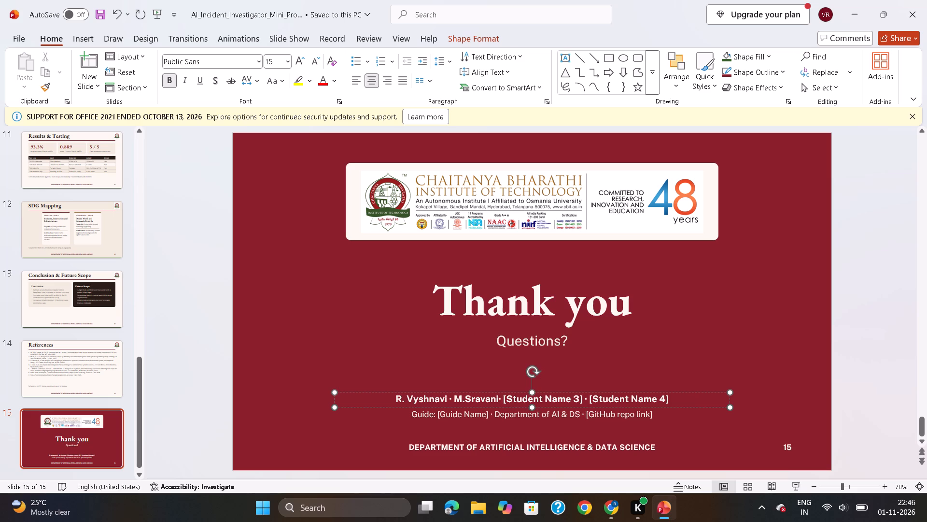
Replace [Student Name 3] in the Thank you slide's presenter line with the third presenter's name.
{"action": "left_click", "coordinate": [584, 399]}
{"action": "key", "text": "BackSpace"}
{"action": "key", "text": "BackSpace"}
{"action": "key", "text": "BackSpace"}
{"action": "key", "text": "BackSpace"}
{"action": "key", "text": "BackSpace"}
{"action": "key", "text": "BackSpace"}
{"action": "key", "text": "BackSpace"}
{"action": "key", "text": "BackSpace"}
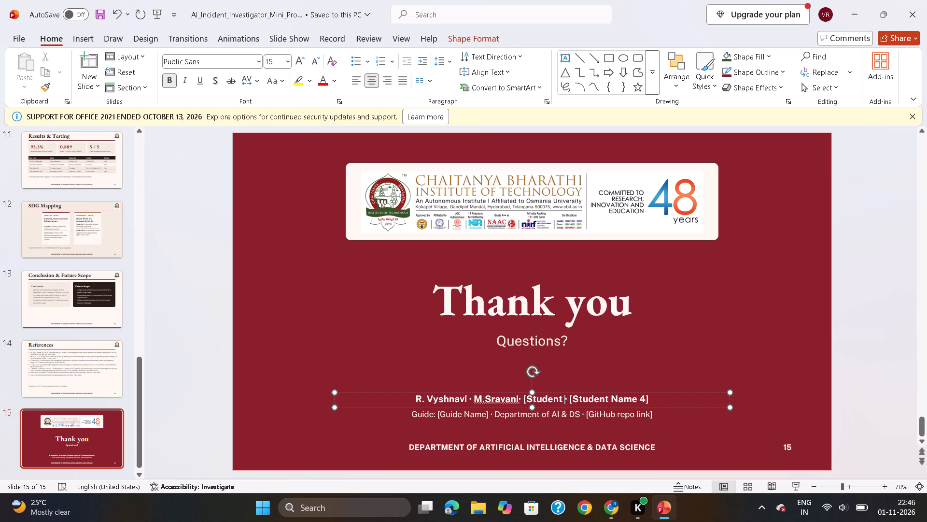
{"action": "key", "text": "BackSpace"}
{"action": "key", "text": "BackSpace"}
{"action": "key", "text": "BackSpace"}
{"action": "key", "text": "BackSpace"}
{"action": "key", "text": "BackSpace"}
{"action": "key", "text": "BackSpace"}
{"action": "key", "text": "BackSpace"}
{"action": "key", "text": "BackSpace"}
{"action": "key", "text": "BackSpace"}
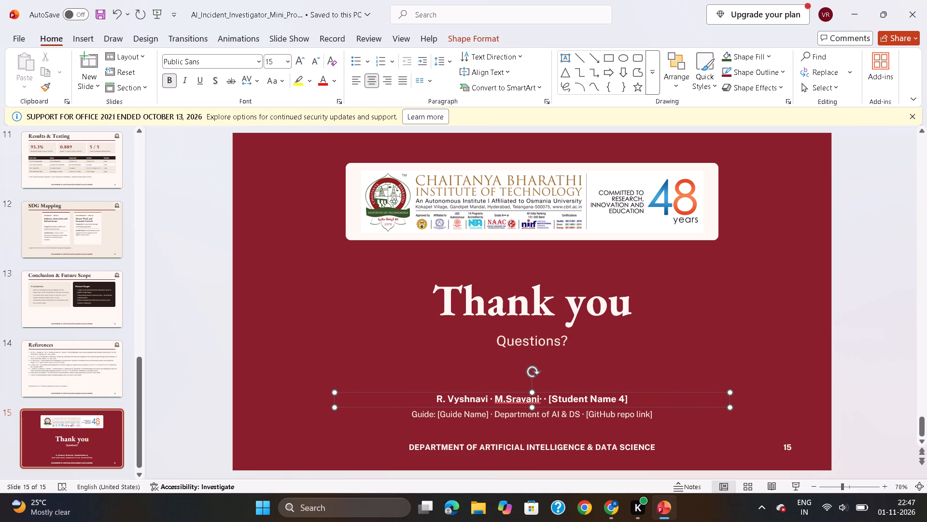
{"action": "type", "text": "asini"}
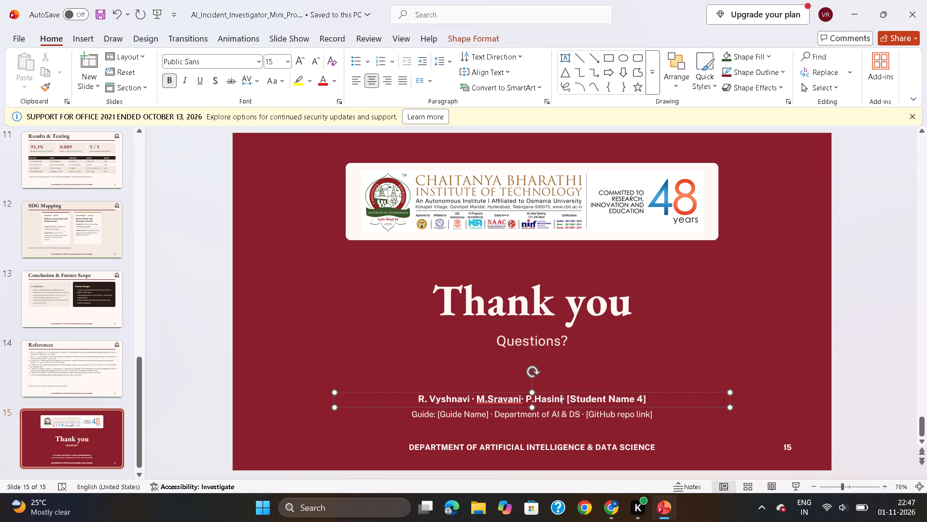
Delete the [Student Name 4] placeholder from the end of the Thank you slide's presenter line.
{"action": "left_click", "coordinate": [654, 398]}
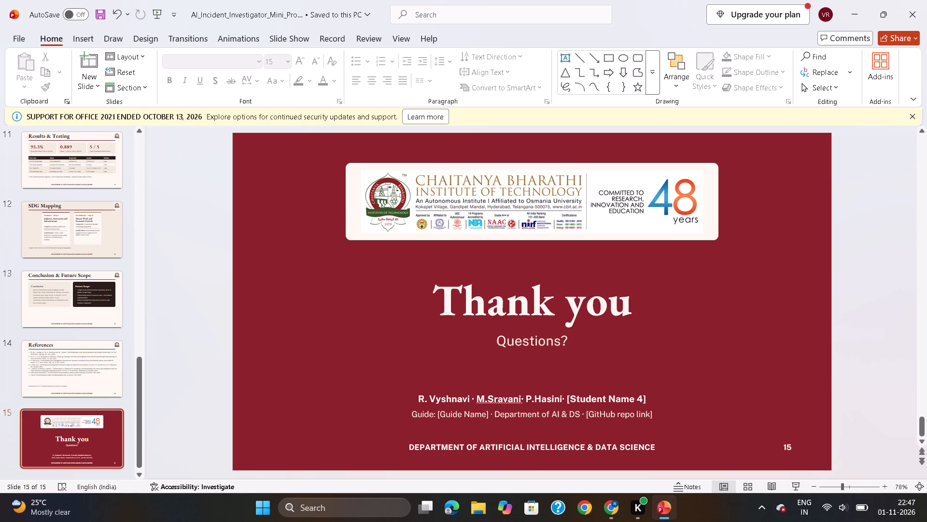
{"action": "left_click", "coordinate": [652, 399]}
{"action": "left_click", "coordinate": [647, 399]}
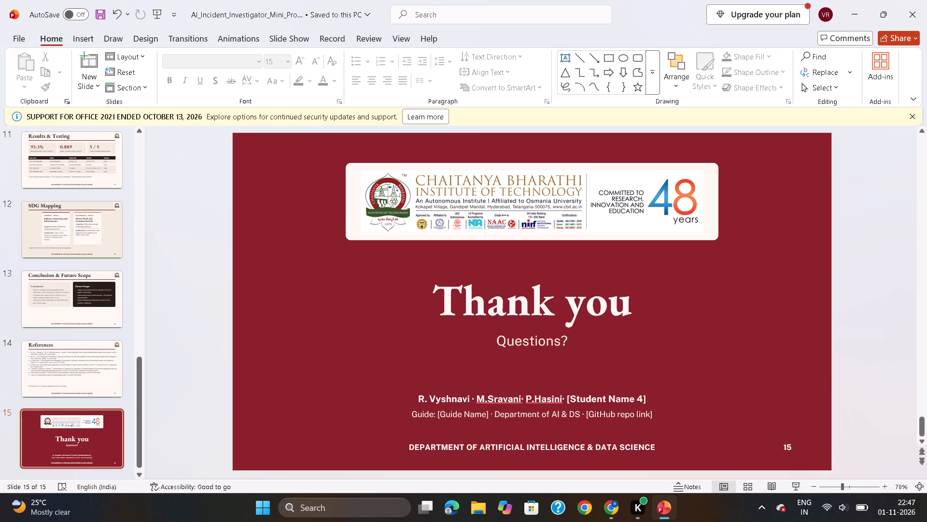
{"action": "left_click", "coordinate": [636, 399]}
{"action": "left_click", "coordinate": [648, 398]}
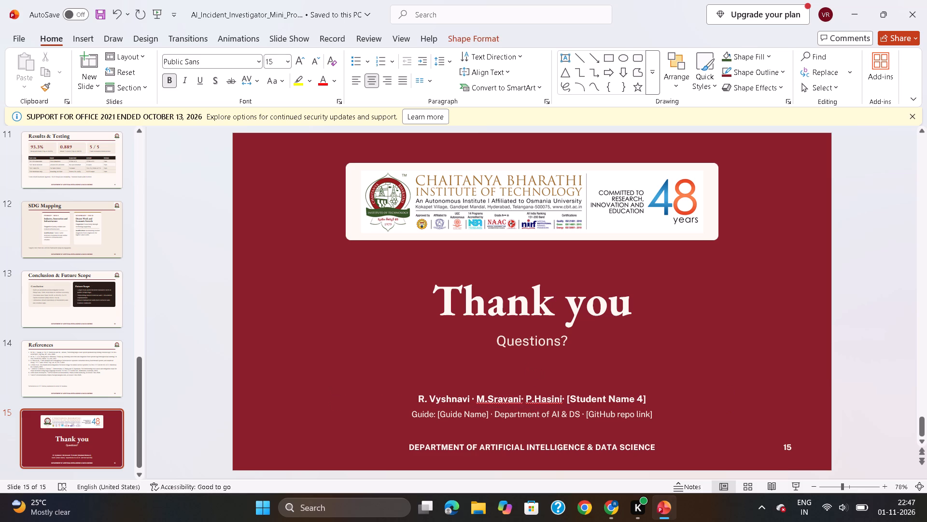
{"action": "left_click", "coordinate": [643, 399]}
{"action": "key", "text": "Right"}
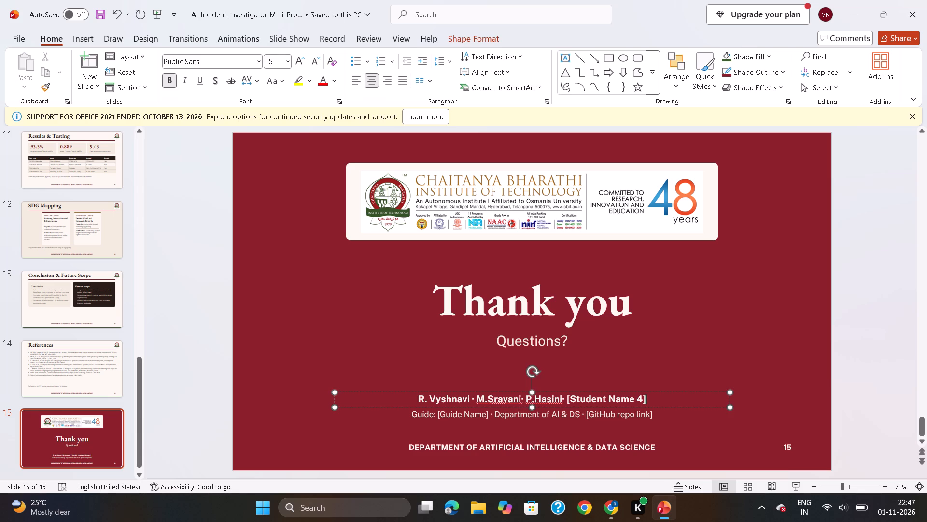
{"action": "key", "text": "BackSpace"}
{"action": "key", "text": "BackSpace"}
{"action": "key", "text": "BackSpace"}
{"action": "key", "text": "BackSpace"}
{"action": "key", "text": "BackSpace"}
{"action": "key", "text": "BackSpace"}
{"action": "key", "text": "BackSpace"}
{"action": "key", "text": "BackSpace"}
{"action": "key", "text": "BackSpace"}
{"action": "key", "text": "BackSpace"}
{"action": "key", "text": "BackSpace"}
{"action": "key", "text": "BackSpace"}
{"action": "key", "text": "BackSpace"}
{"action": "key", "text": "BackSpace"}
{"action": "key", "text": "BackSpace"}
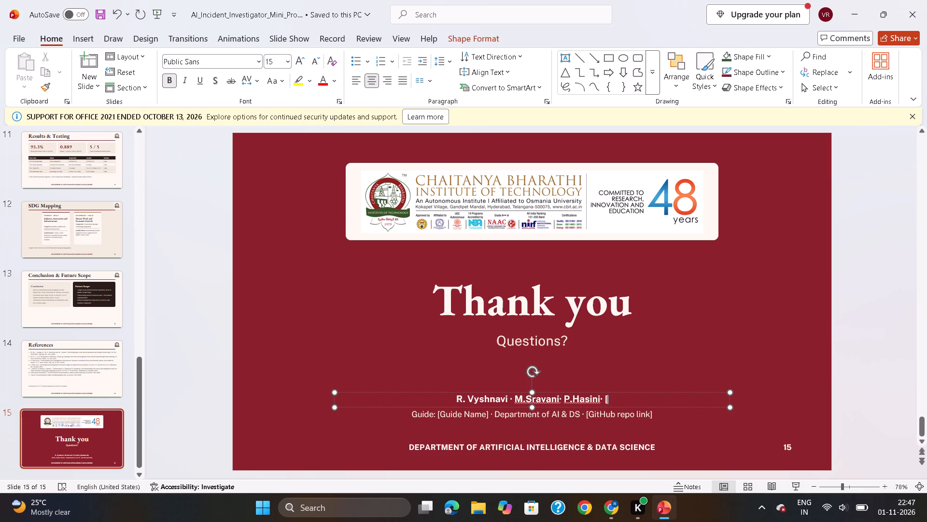
{"action": "key", "text": "BackSpace"}
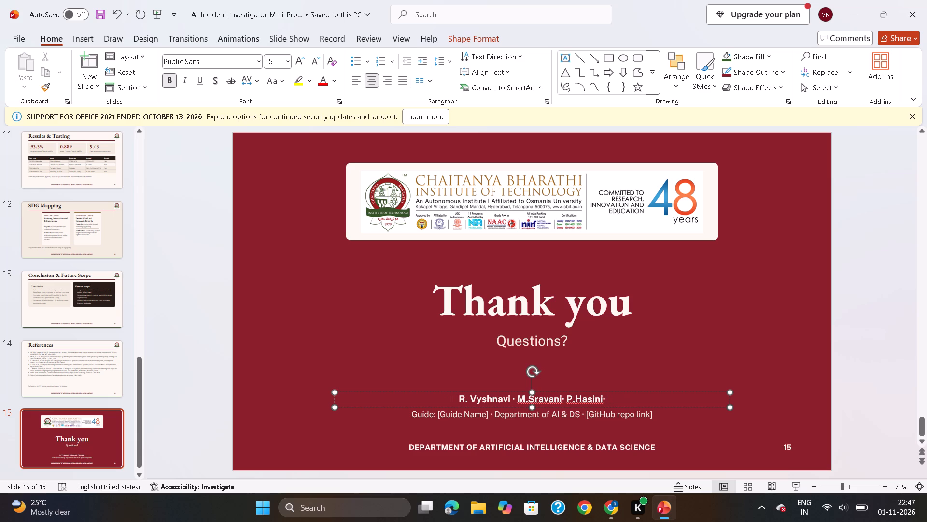
Shift the presenter names text box on the Thank you slide slightly to the left.
{"action": "left_click", "coordinate": [665, 329]}
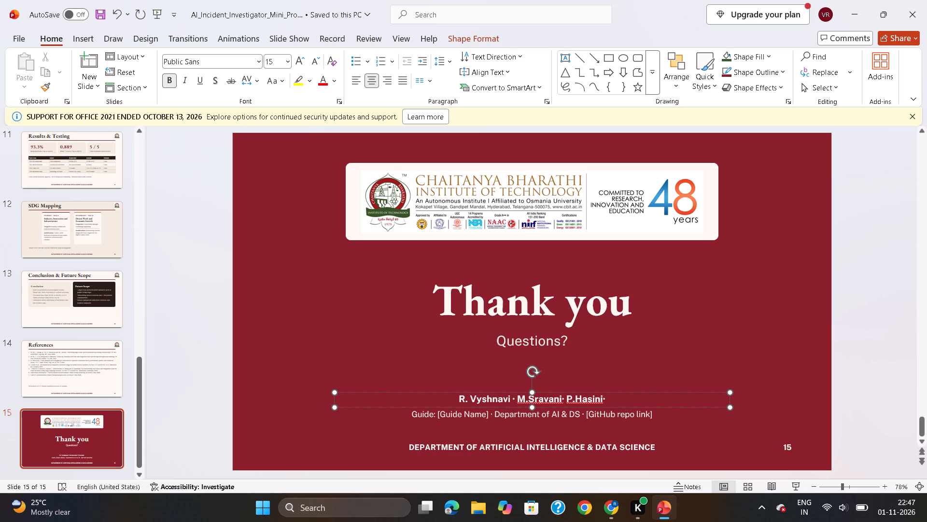
{"action": "left_click", "coordinate": [454, 404]}
{"action": "left_click_drag", "start_coordinate": [453, 400], "coordinate": [440, 401]}
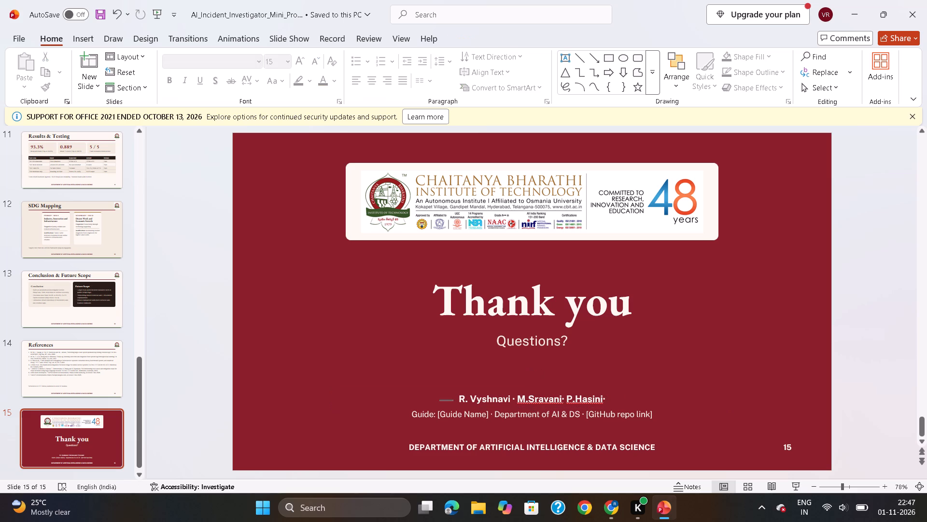
{"action": "left_click_drag", "start_coordinate": [440, 401], "coordinate": [441, 401]}
{"action": "left_click", "coordinate": [441, 401]}
{"action": "left_click", "coordinate": [452, 401]}
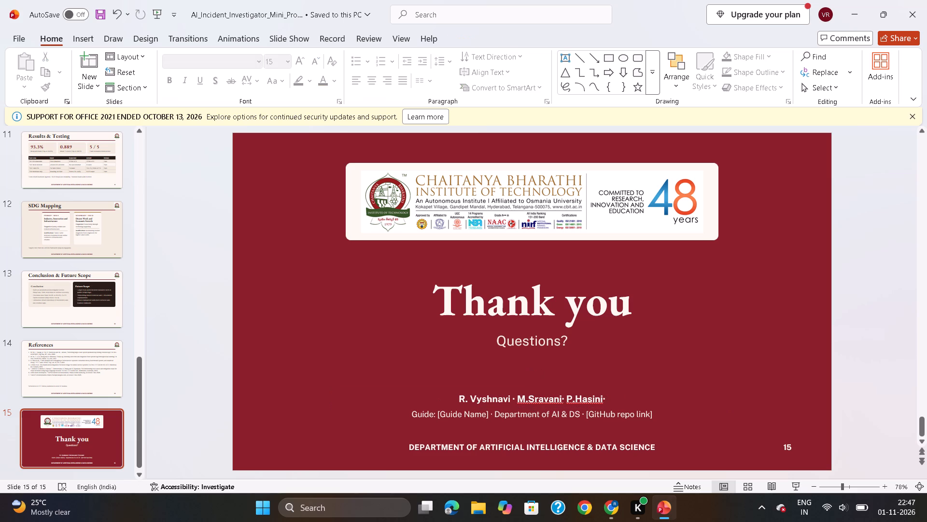
{"action": "left_click", "coordinate": [458, 399]}
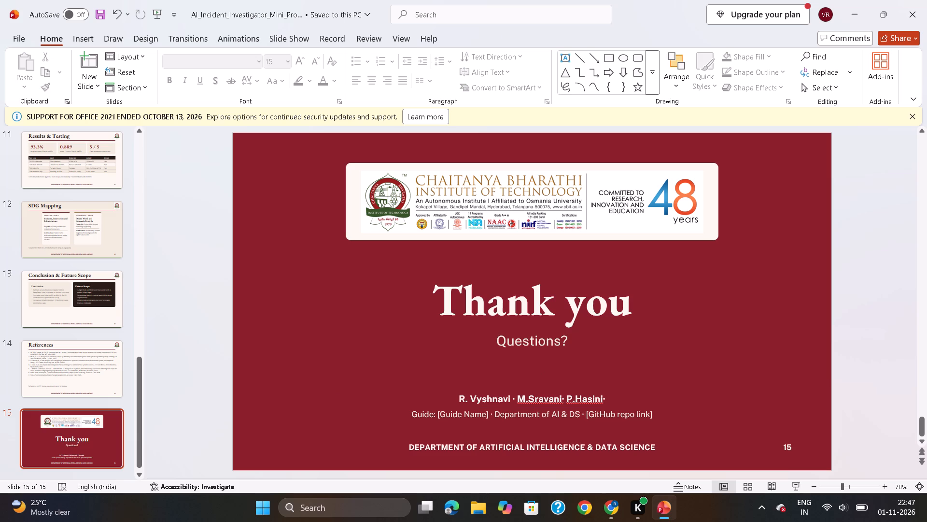
{"action": "left_click", "coordinate": [619, 400]}
{"action": "left_click", "coordinate": [604, 398]}
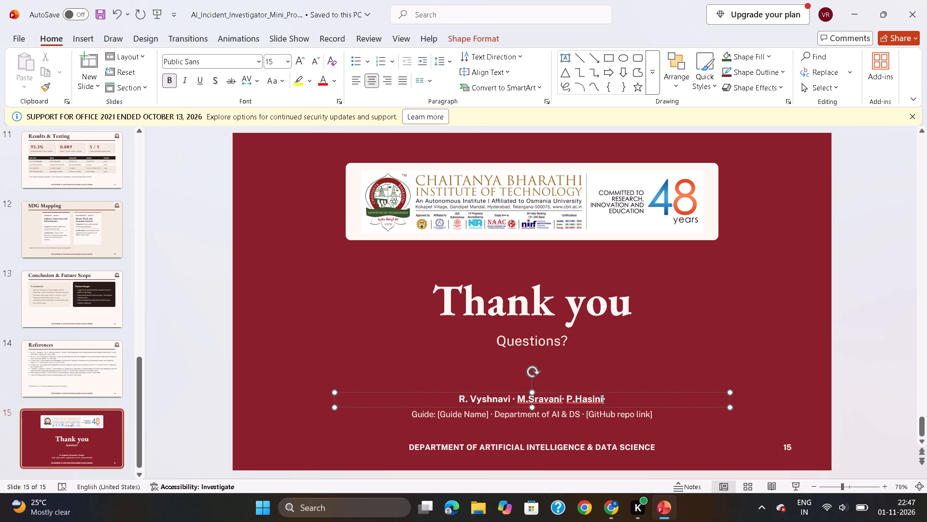
{"action": "left_click_drag", "start_coordinate": [460, 405], "coordinate": [457, 405]}
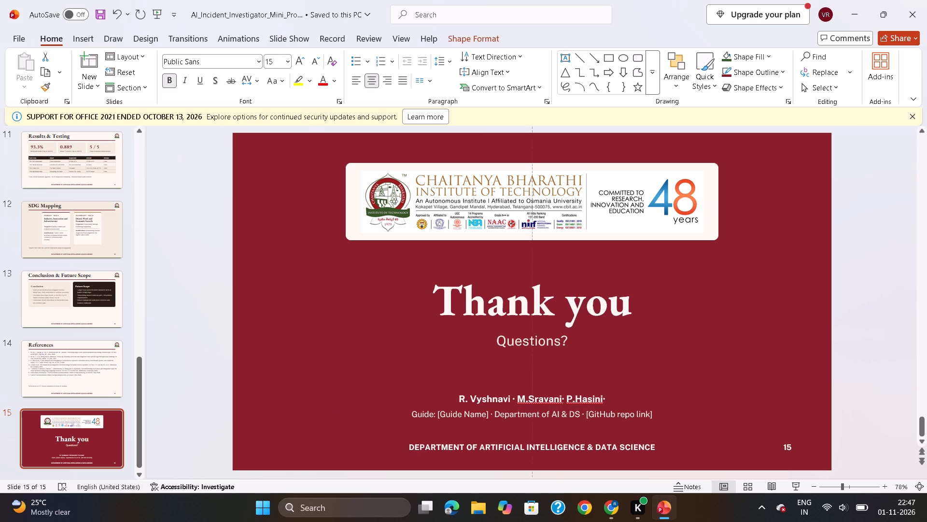
{"action": "left_click_drag", "start_coordinate": [457, 405], "coordinate": [454, 405]}
{"action": "left_click", "coordinate": [728, 275]}
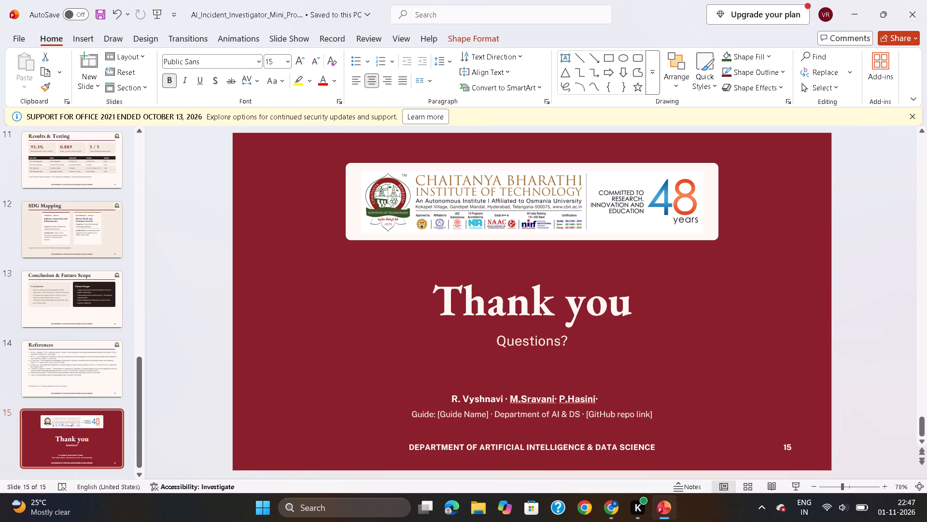
Go back through the deck to the title slide and check its presenter table and guide line.
{"action": "key", "text": "Up"}
{"action": "key", "text": "Up"}
{"action": "key", "text": "Up"}
{"action": "key", "text": "Up"}
{"action": "key", "text": "Up"}
{"action": "key", "text": "Up"}
{"action": "key", "text": "Up"}
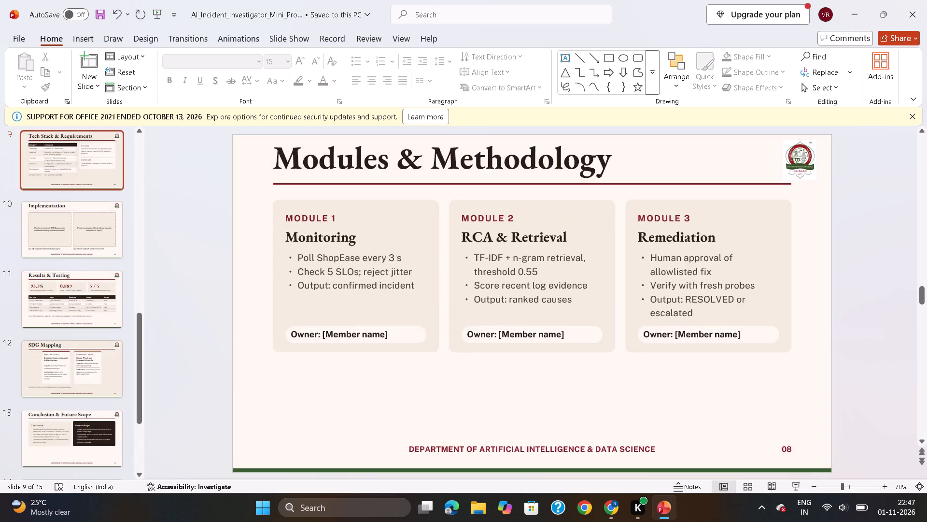
{"action": "key", "text": "Up"}
{"action": "key", "text": "Up"}
{"action": "key", "text": "Up"}
{"action": "key", "text": "Up"}
{"action": "key", "text": "Up"}
{"action": "key", "text": "Up"}
{"action": "key", "text": "Up"}
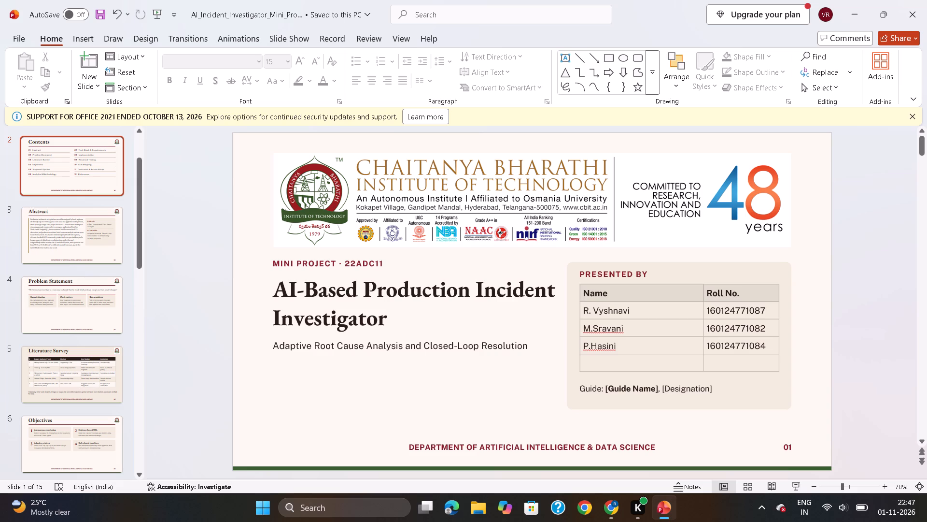
{"action": "left_click", "coordinate": [656, 390]}
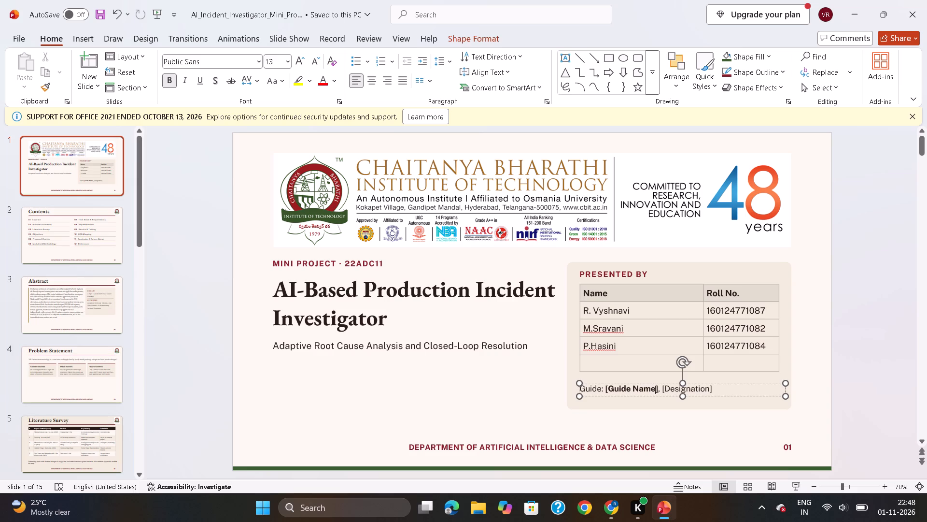
{"action": "left_click", "coordinate": [650, 413]}
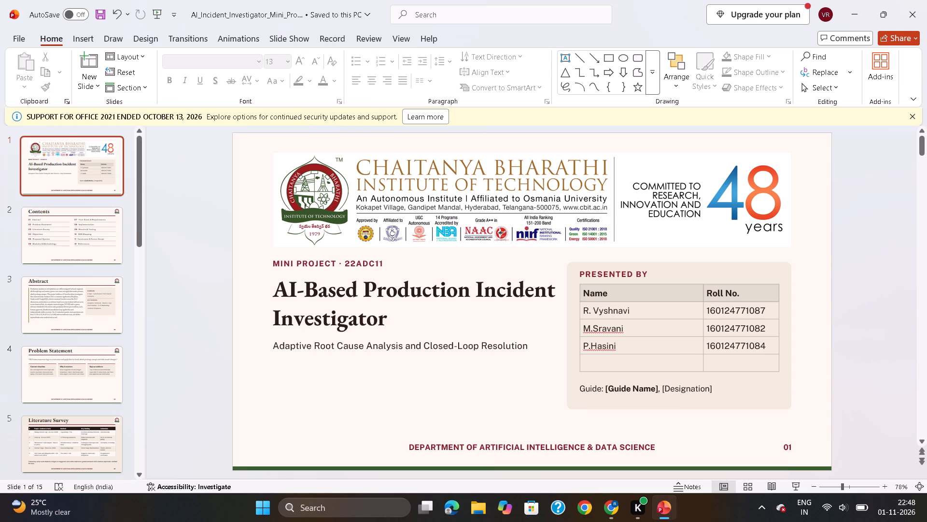
{"action": "left_click", "coordinate": [650, 413]}
Review the slides from the title slide through References, checking the Modules & Methodology and Implementation slides for remaining placeholders.
{"action": "key", "text": "Down"}
{"action": "key", "text": "Up"}
{"action": "key", "text": "Down"}
{"action": "key", "text": "Down"}
{"action": "key", "text": "Down"}
{"action": "key", "text": "Down"}
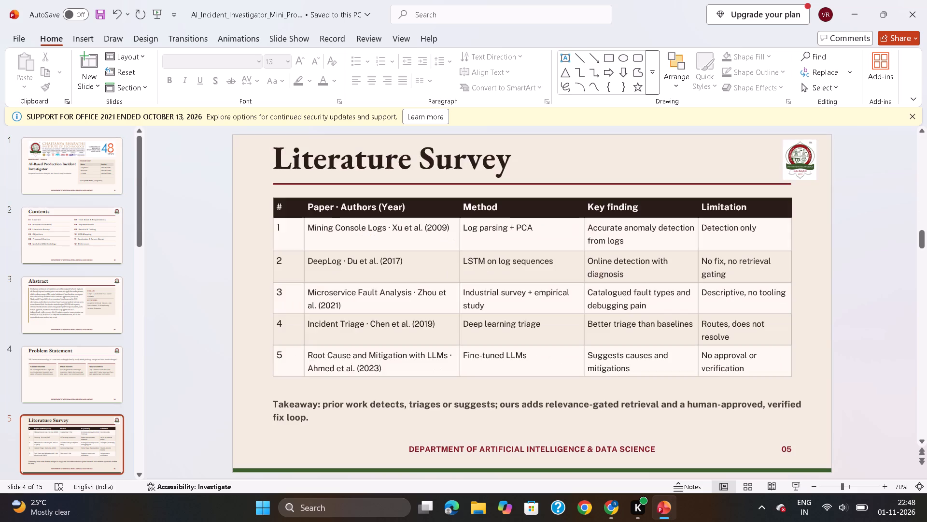
{"action": "key", "text": "Down"}
{"action": "key", "text": "Down"}
{"action": "key", "text": "Down"}
{"action": "key", "text": "Down"}
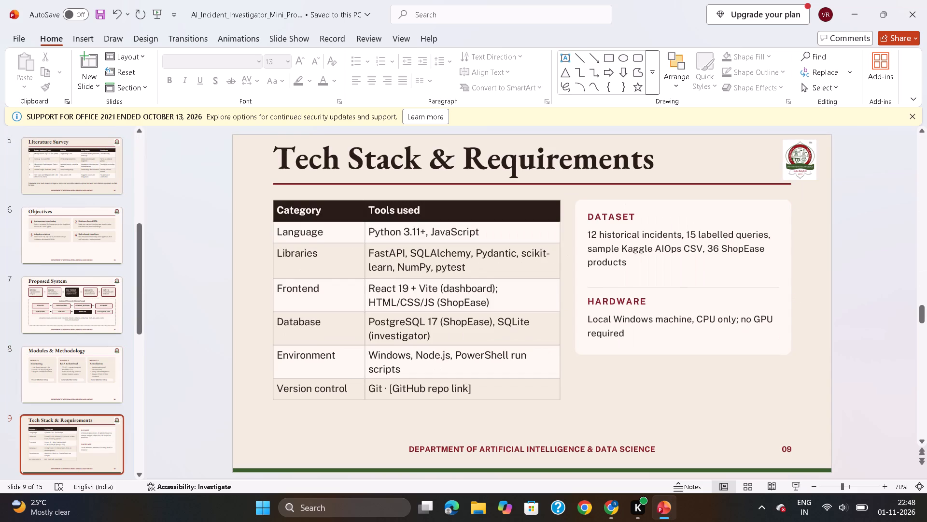
{"action": "key", "text": "Up"}
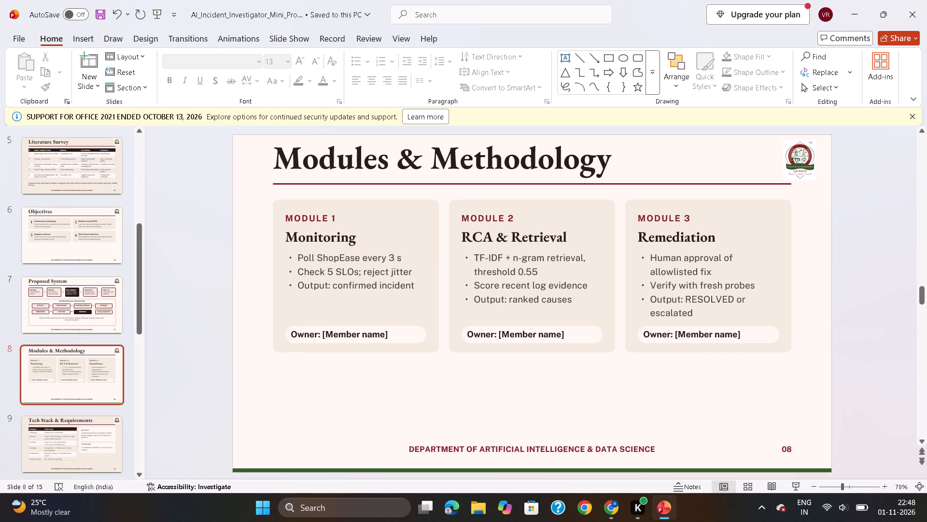
{"action": "key", "text": "Up"}
{"action": "key", "text": "Down"}
{"action": "key", "text": "Down"}
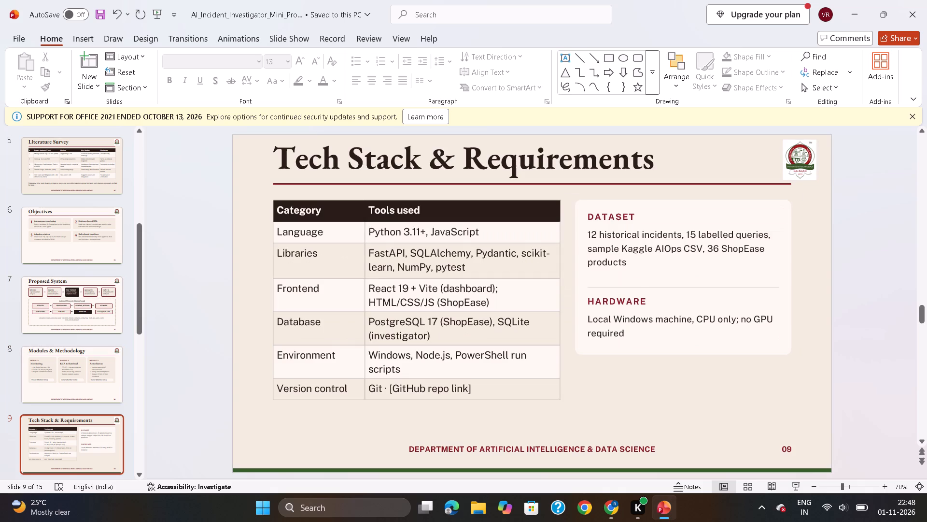
{"action": "key", "text": "Down"}
{"action": "key", "text": "Down"}
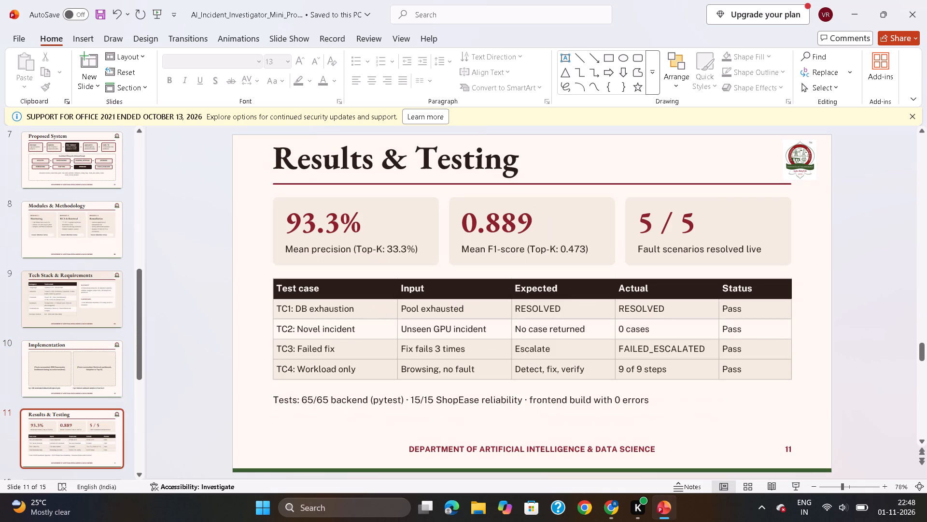
{"action": "key", "text": "Up"}
{"action": "left_click", "coordinate": [394, 306]}
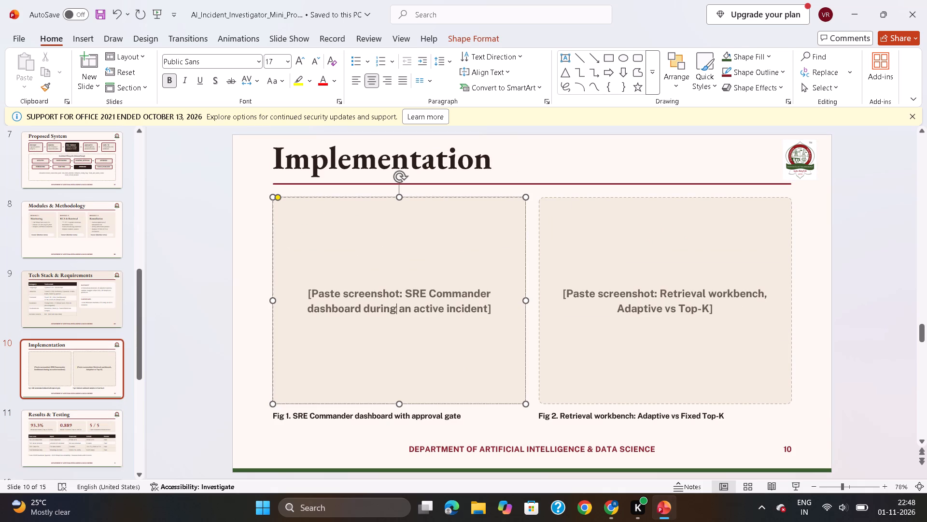
{"action": "left_click", "coordinate": [394, 306]}
{"action": "key", "text": "Down"}
{"action": "left_click", "coordinate": [331, 444]}
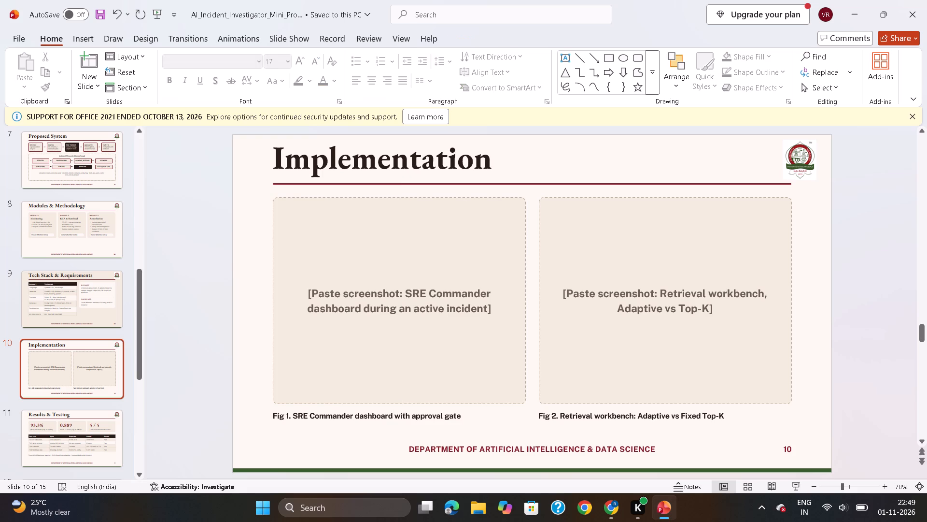
{"action": "key", "text": "Down"}
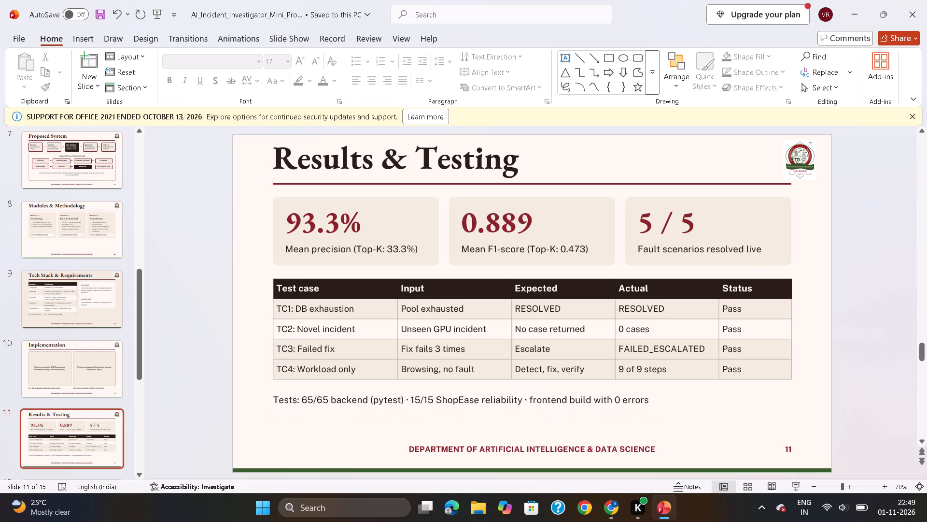
{"action": "key", "text": "Down"}
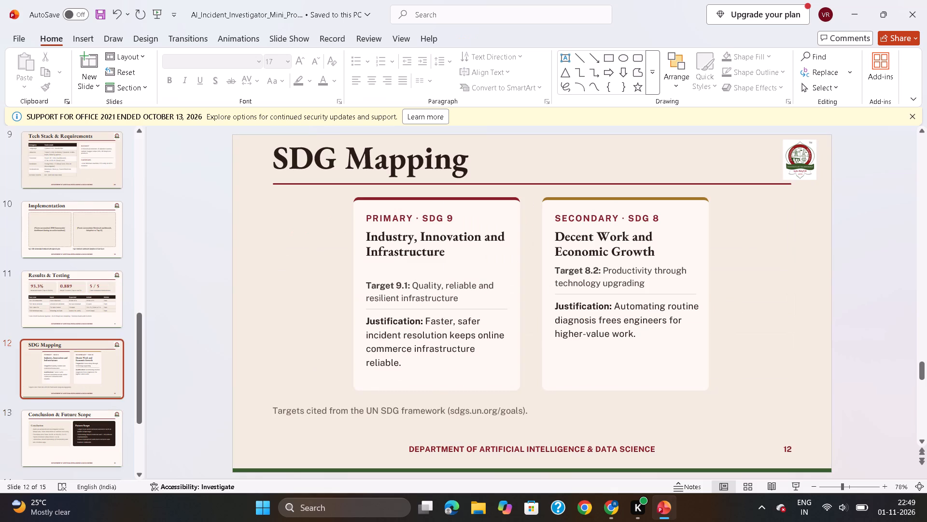
{"action": "key", "text": "Down"}
{"action": "key", "text": "Down"}
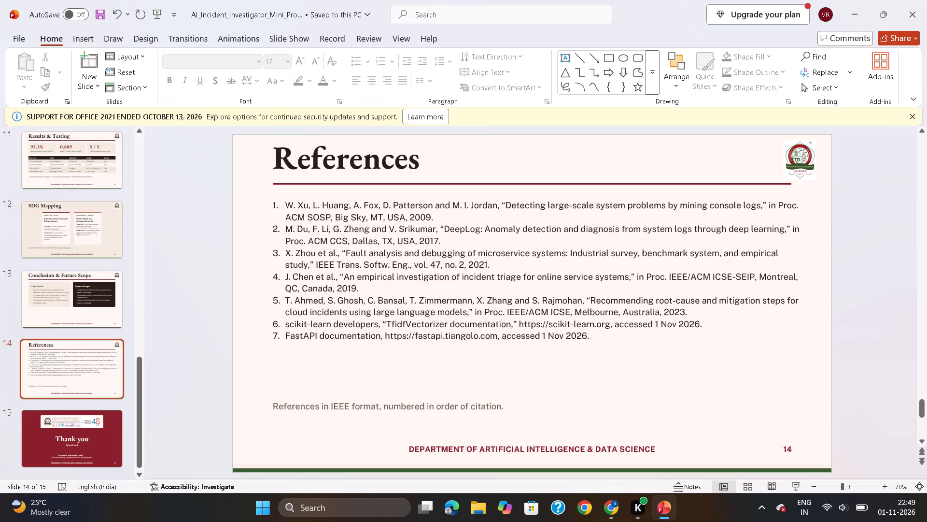
Go back through the slides from References to the title slide, checking Modules & Methodology and the presenter table.
{"action": "key", "text": "Up"}
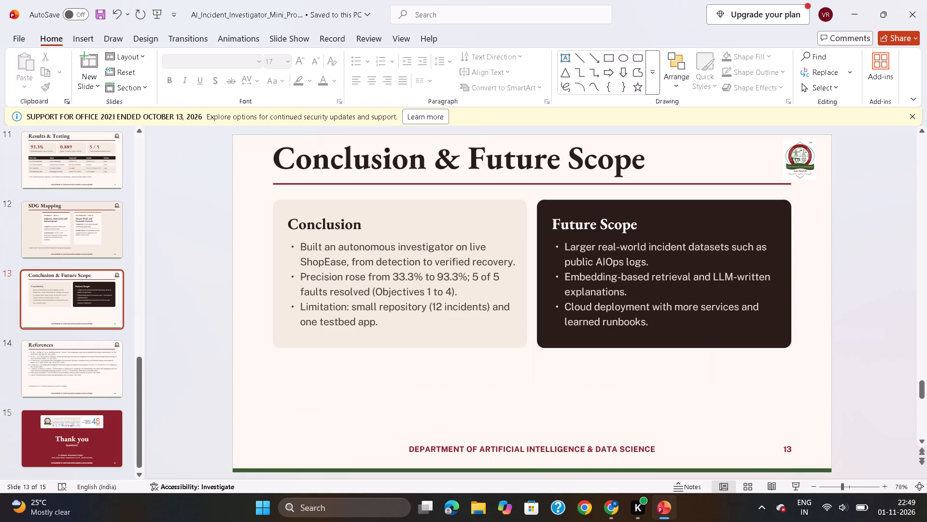
{"action": "key", "text": "Up"}
{"action": "key", "text": "Up"}
{"action": "key", "text": "Up"}
{"action": "key", "text": "Up"}
{"action": "key", "text": "Up"}
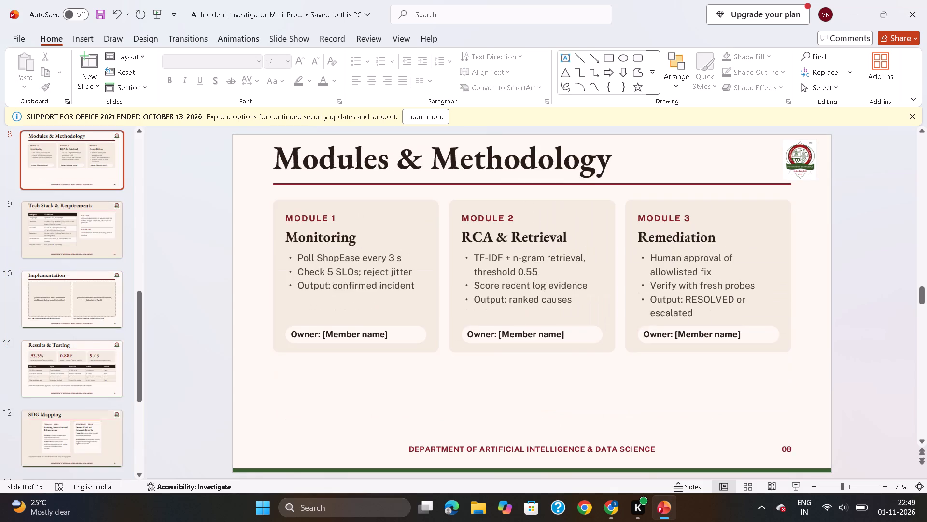
{"action": "key", "text": "Up"}
{"action": "key", "text": "Up"}
{"action": "key", "text": "Up"}
{"action": "key", "text": "Up"}
{"action": "key", "text": "Up"}
{"action": "key", "text": "Up"}
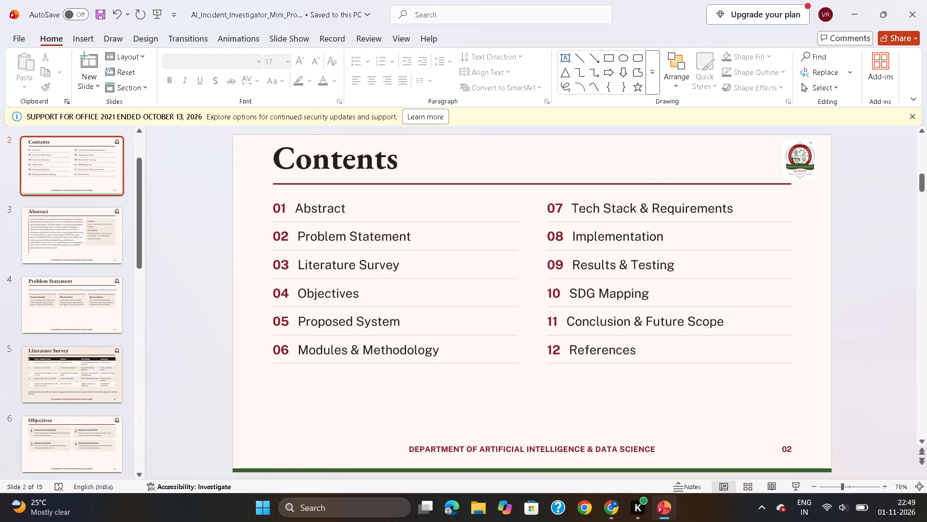
{"action": "key", "text": "Up"}
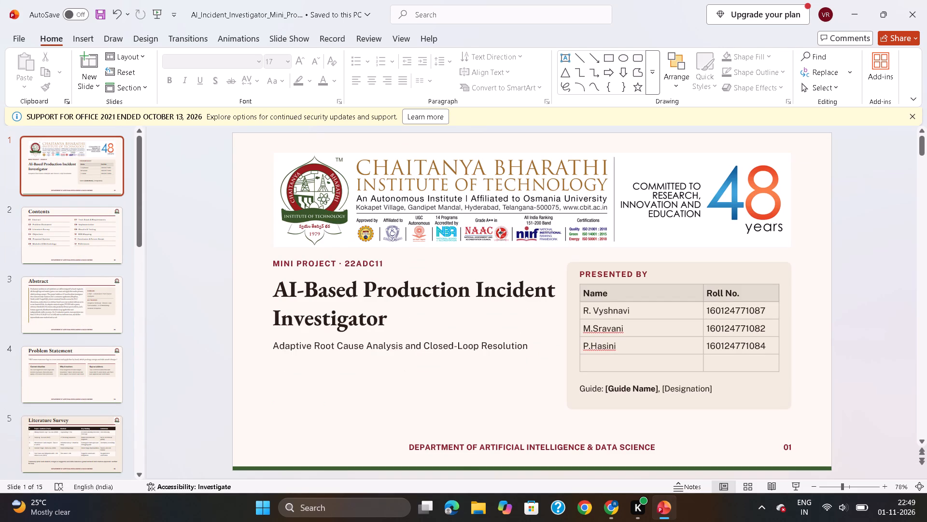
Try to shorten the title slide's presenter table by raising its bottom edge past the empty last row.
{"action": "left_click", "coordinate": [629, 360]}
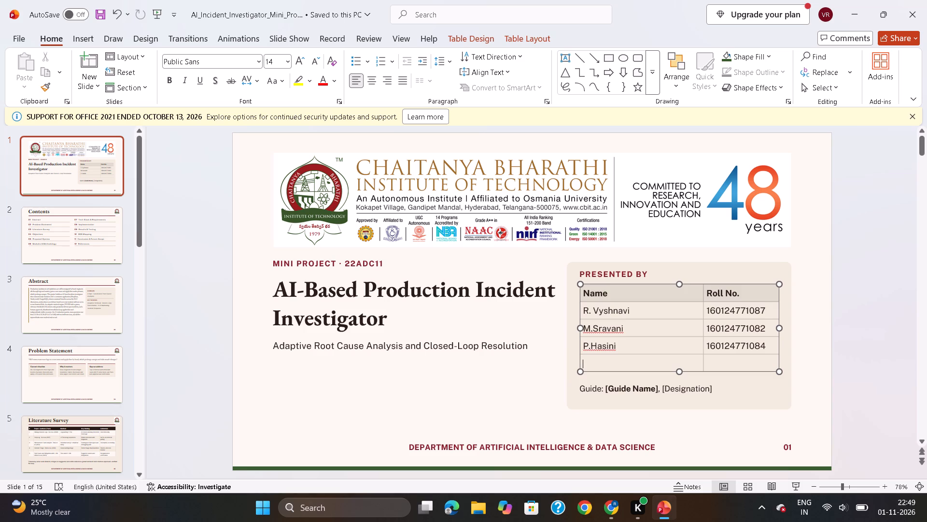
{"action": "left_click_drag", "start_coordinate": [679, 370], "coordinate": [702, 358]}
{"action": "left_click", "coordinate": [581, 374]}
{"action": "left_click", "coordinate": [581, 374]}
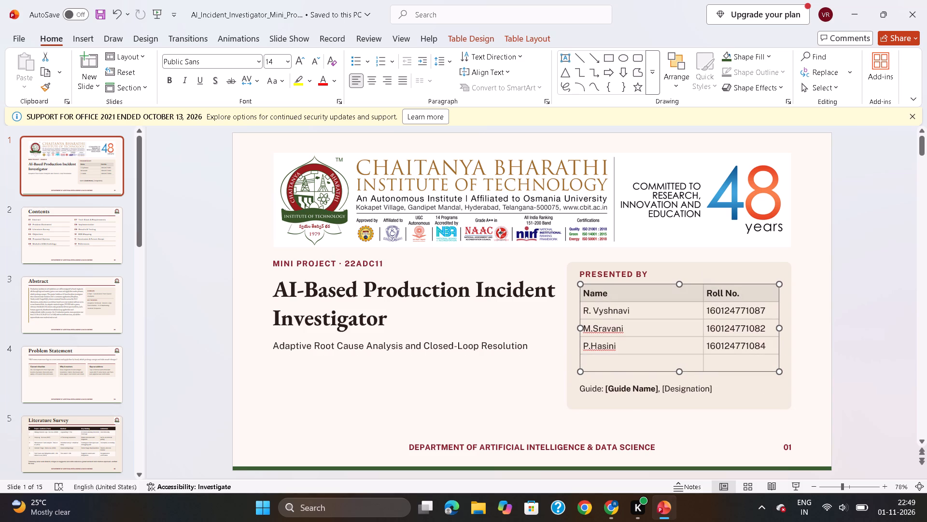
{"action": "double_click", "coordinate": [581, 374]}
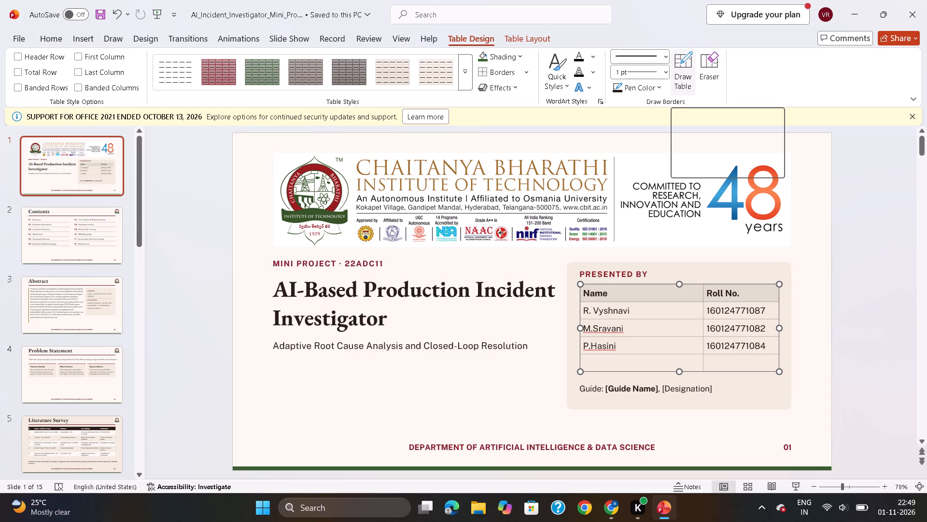
Use the table Eraser on the empty last row of the title slide's presenter table, removing its left border.
{"action": "left_click", "coordinate": [707, 71]}
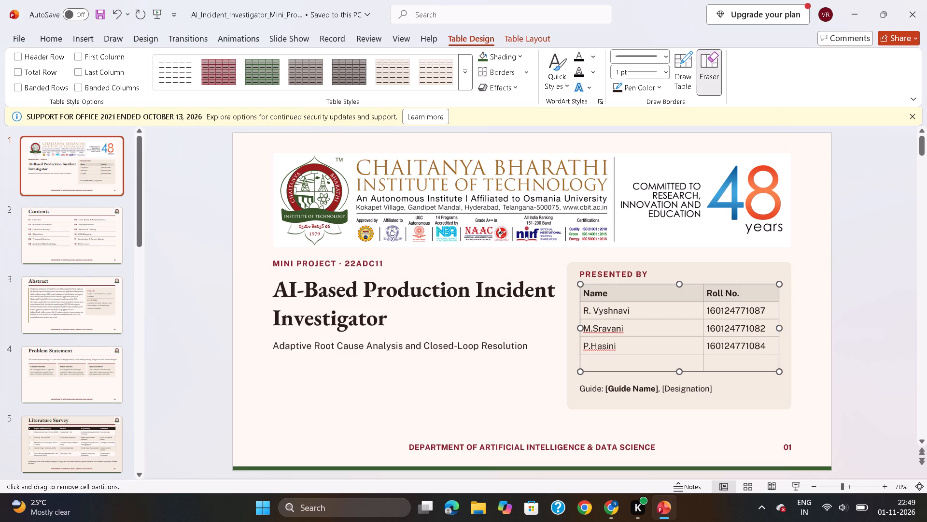
{"action": "left_click_drag", "start_coordinate": [579, 362], "coordinate": [580, 365]}
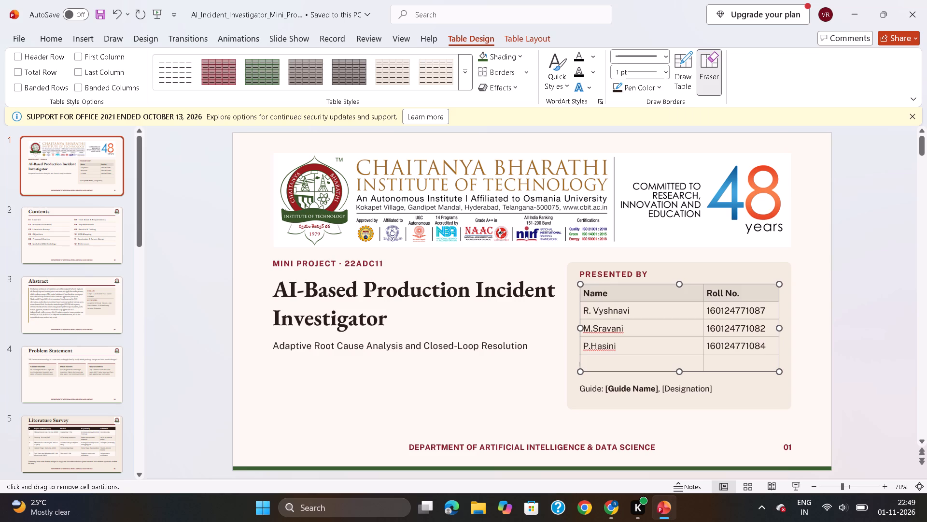
{"action": "left_click_drag", "start_coordinate": [580, 365], "coordinate": [581, 369]}
{"action": "double_click", "coordinate": [581, 369]}
{"action": "triple_click", "coordinate": [581, 369]}
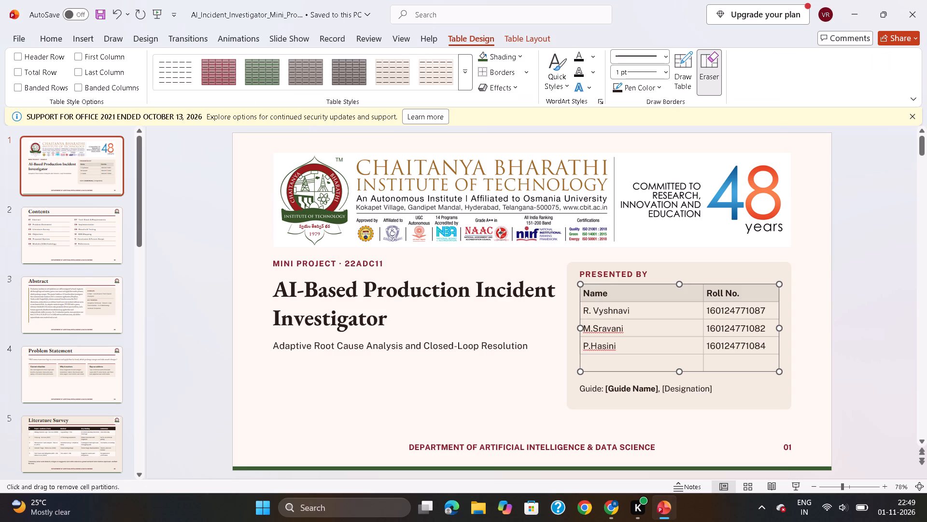
{"action": "double_click", "coordinate": [581, 369]}
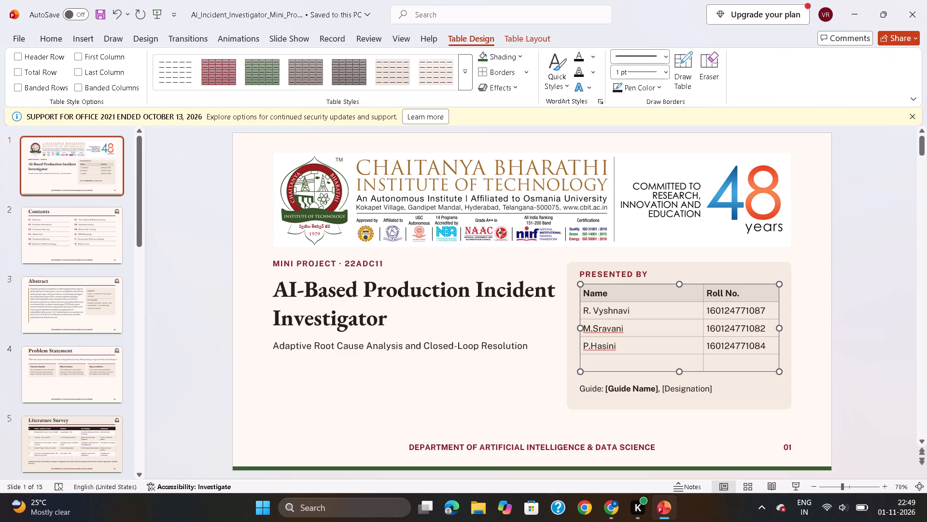
{"action": "left_click", "coordinate": [707, 62]}
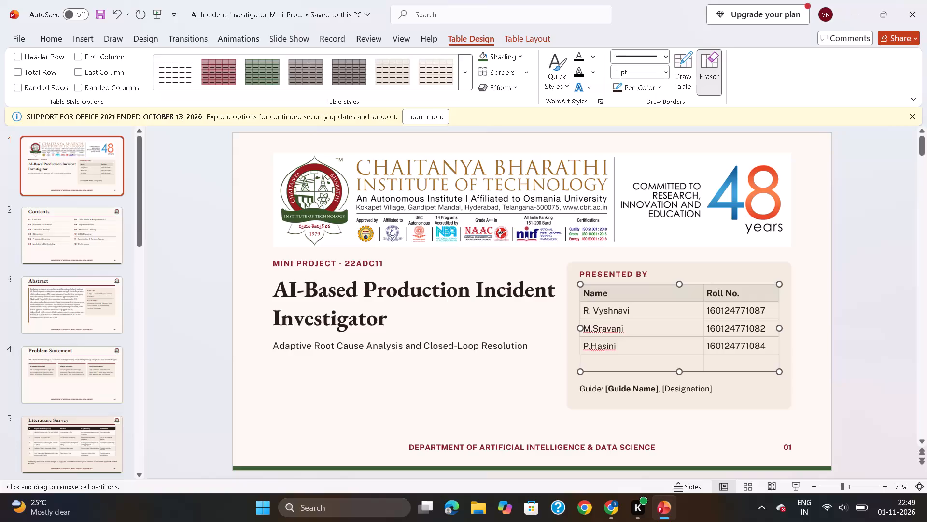
{"action": "left_click", "coordinate": [680, 374]}
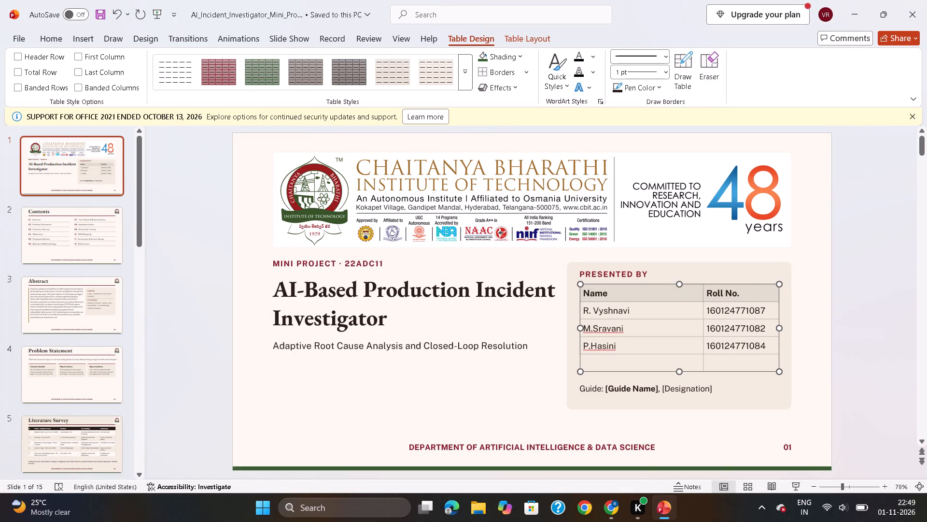
{"action": "left_click_drag", "start_coordinate": [706, 62], "coordinate": [607, 378]}
{"action": "left_click", "coordinate": [708, 69]}
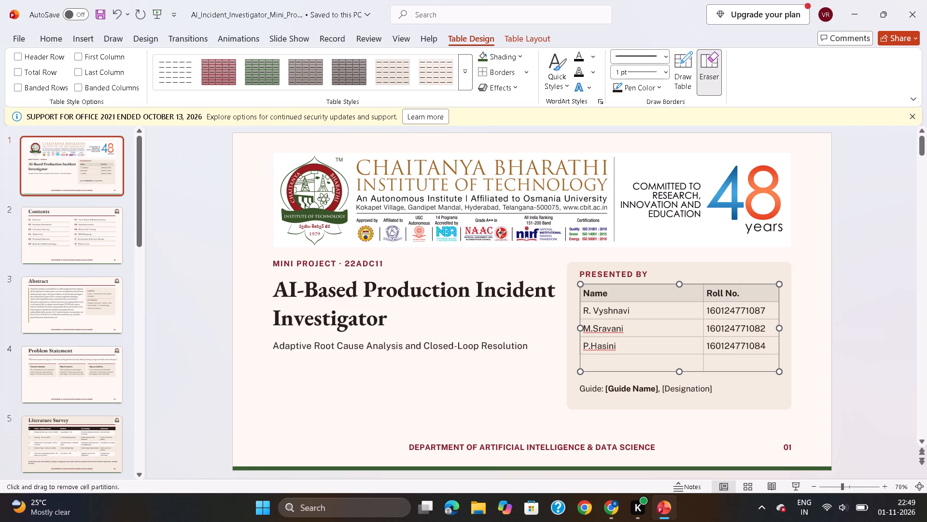
{"action": "left_click", "coordinate": [608, 348]}
{"action": "left_click", "coordinate": [578, 377]}
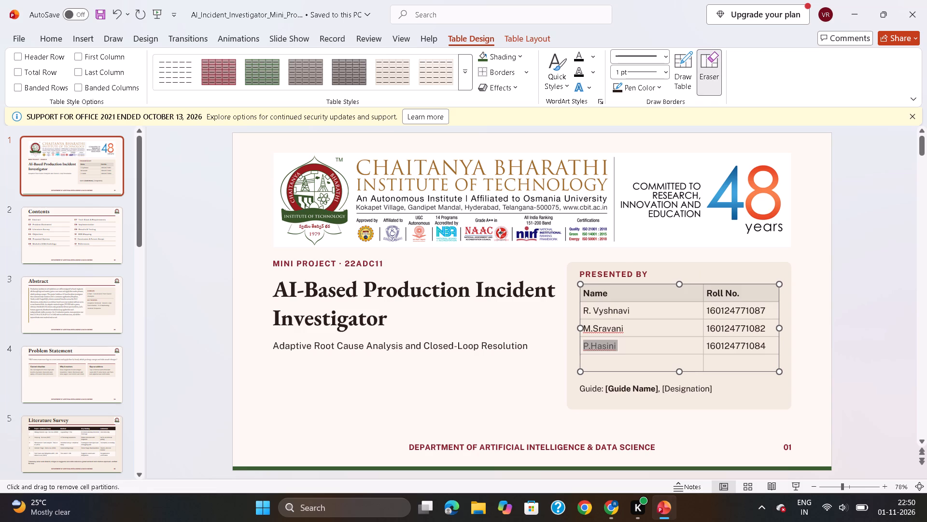
{"action": "left_click", "coordinate": [578, 374]}
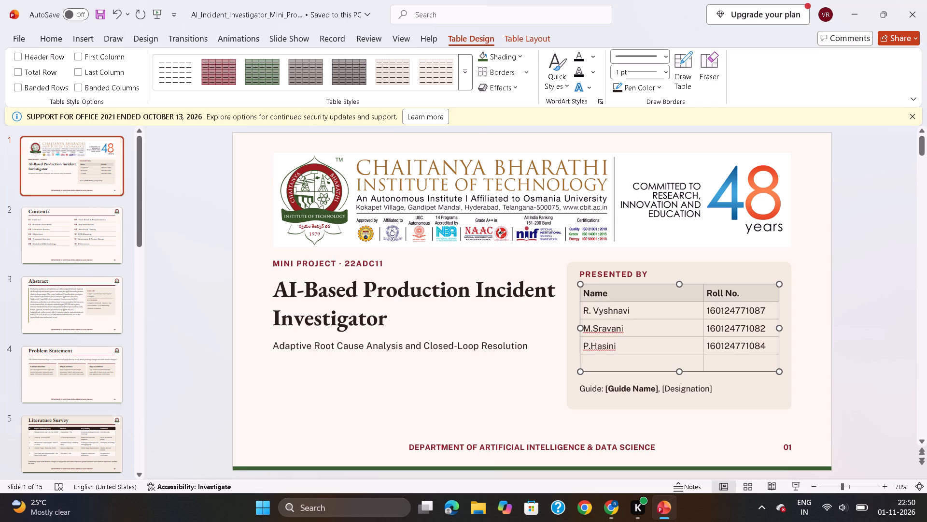
{"action": "left_click", "coordinate": [705, 71]}
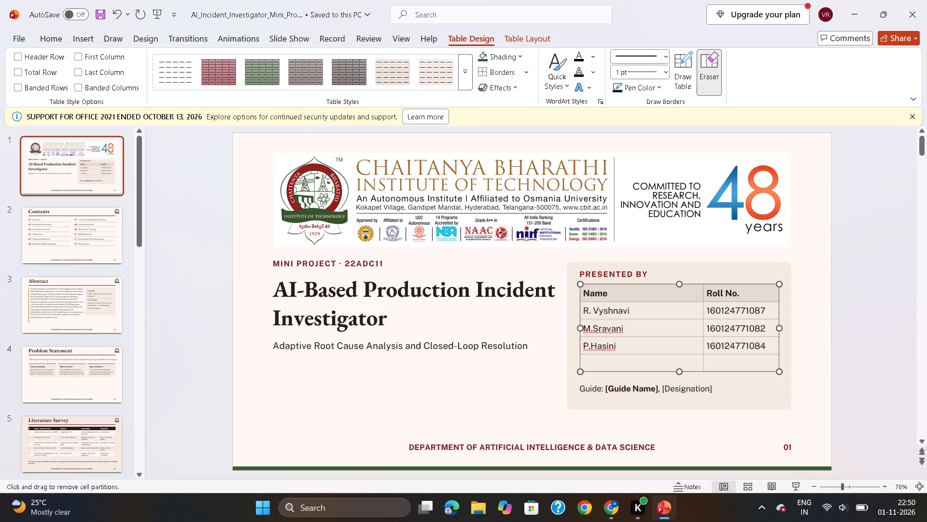
{"action": "left_click", "coordinate": [577, 365]}
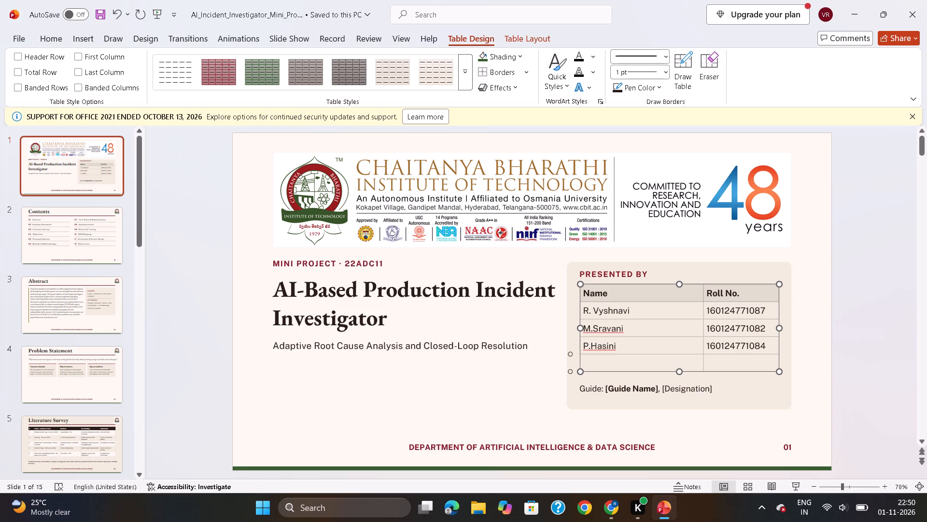
{"action": "left_click", "coordinate": [581, 365]}
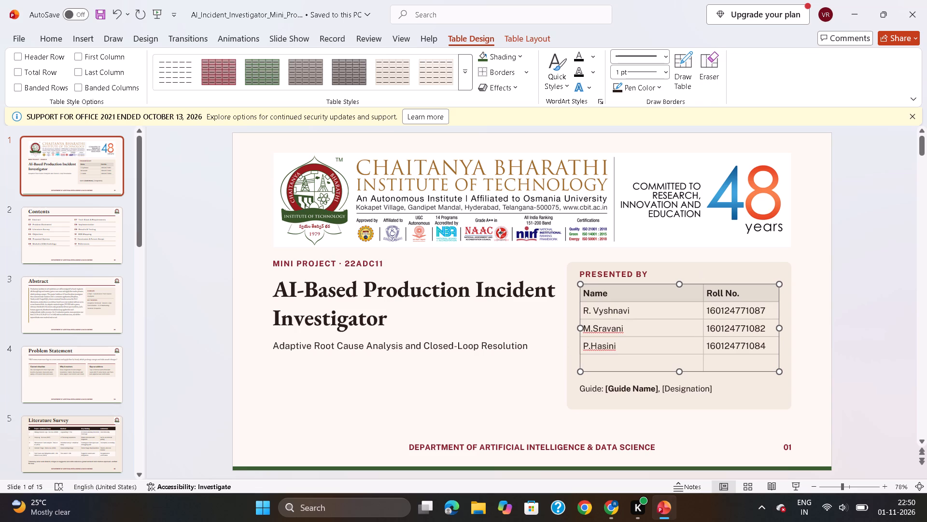
Shift the title slide's presenter table very slightly to the left and deselect it.
{"action": "left_click", "coordinate": [581, 359]}
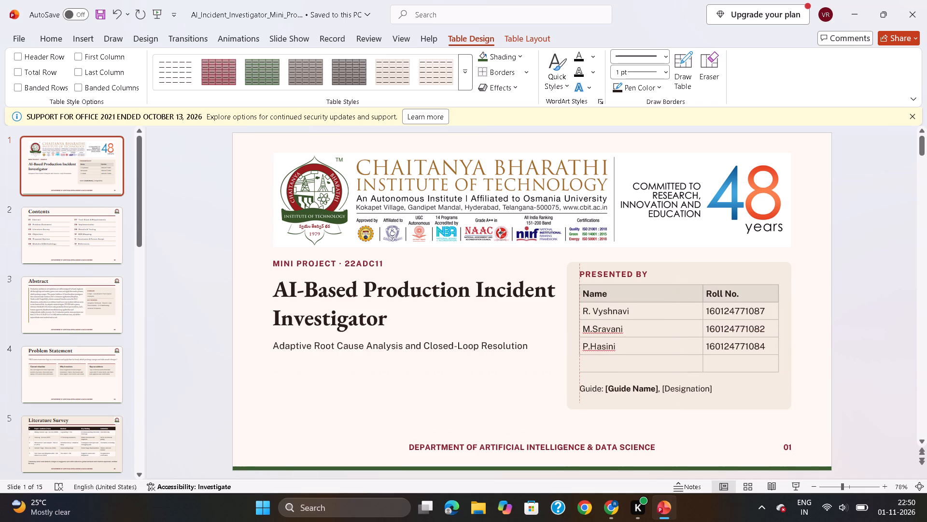
{"action": "left_click", "coordinate": [721, 436]}
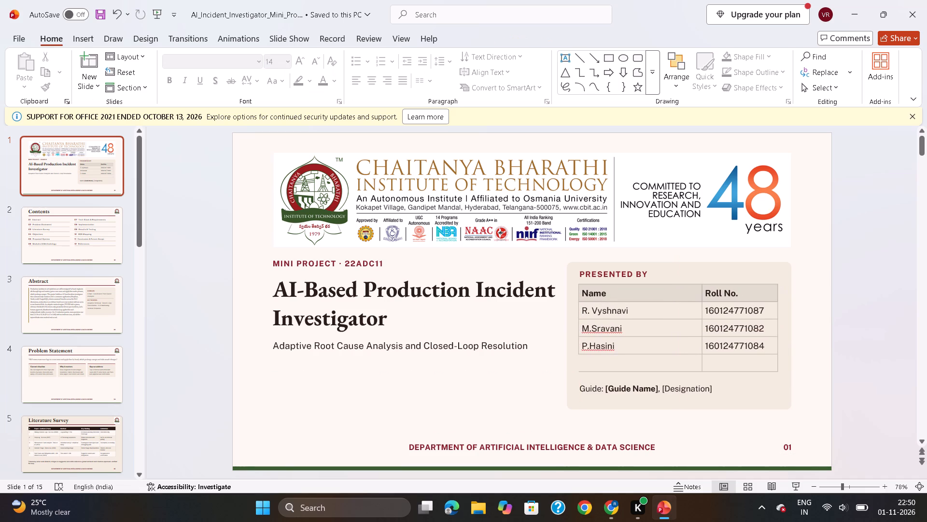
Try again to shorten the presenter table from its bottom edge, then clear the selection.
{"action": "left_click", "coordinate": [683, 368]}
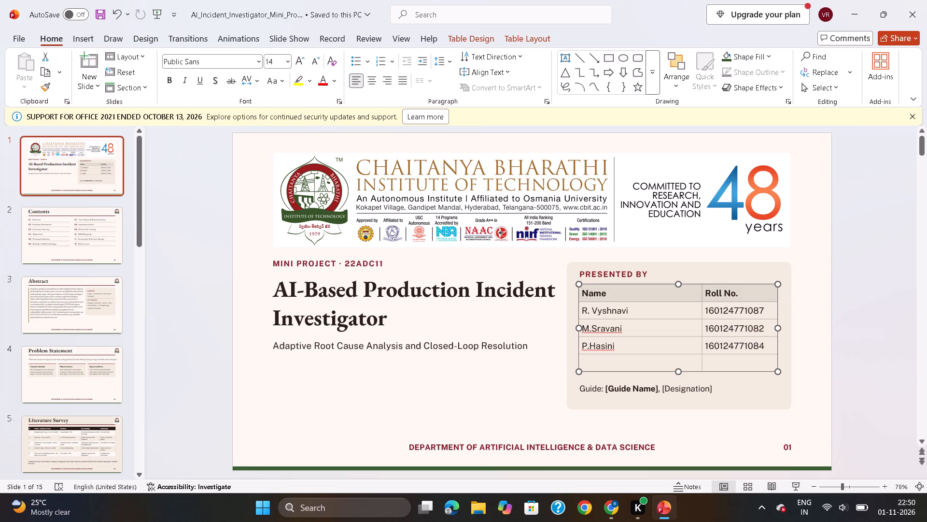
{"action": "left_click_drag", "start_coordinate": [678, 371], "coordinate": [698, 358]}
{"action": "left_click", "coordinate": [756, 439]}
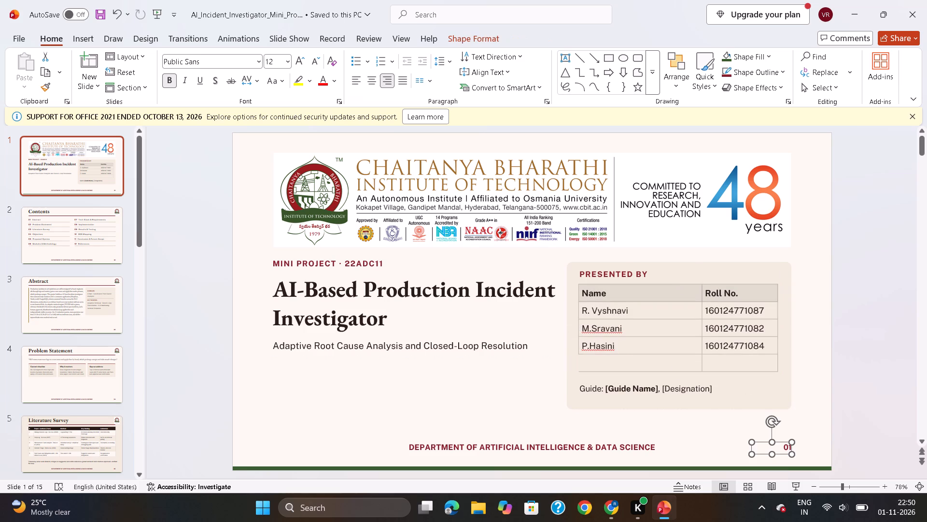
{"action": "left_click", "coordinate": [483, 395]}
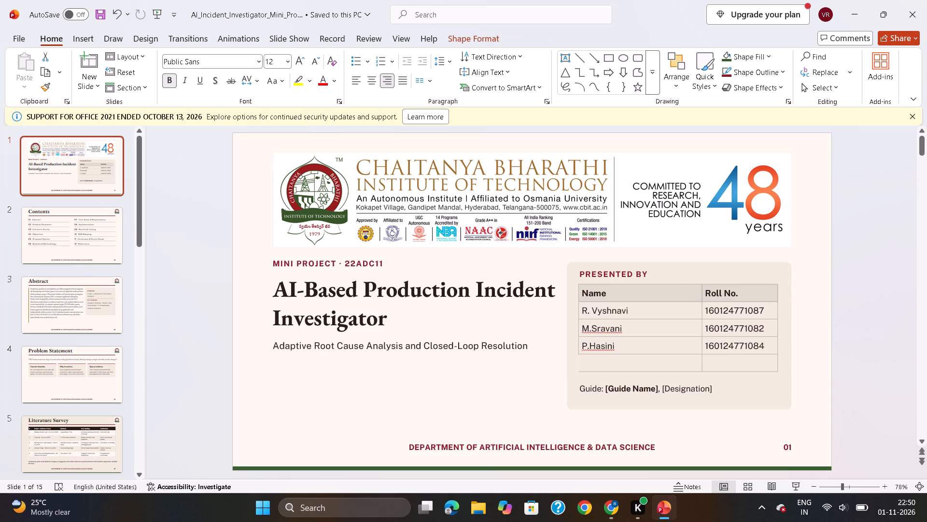
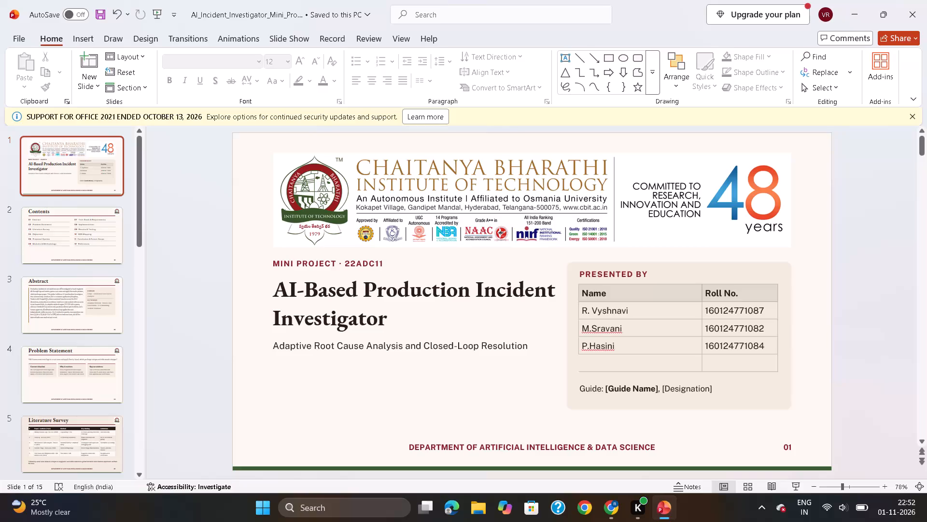
Review the deck slide by slide from the title slide through to References, checking each slide's content and layout.
{"action": "key", "text": "Down"}
{"action": "key", "text": "Down"}
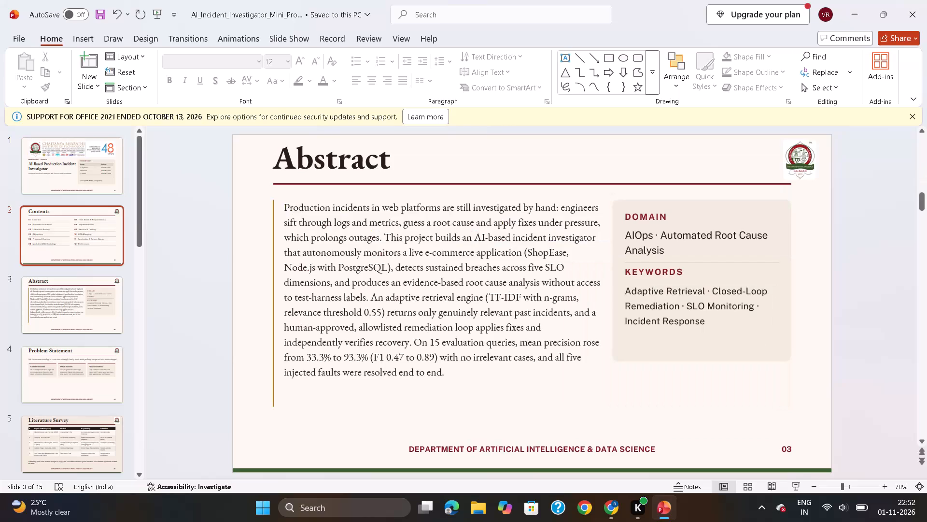
{"action": "key", "text": "Down"}
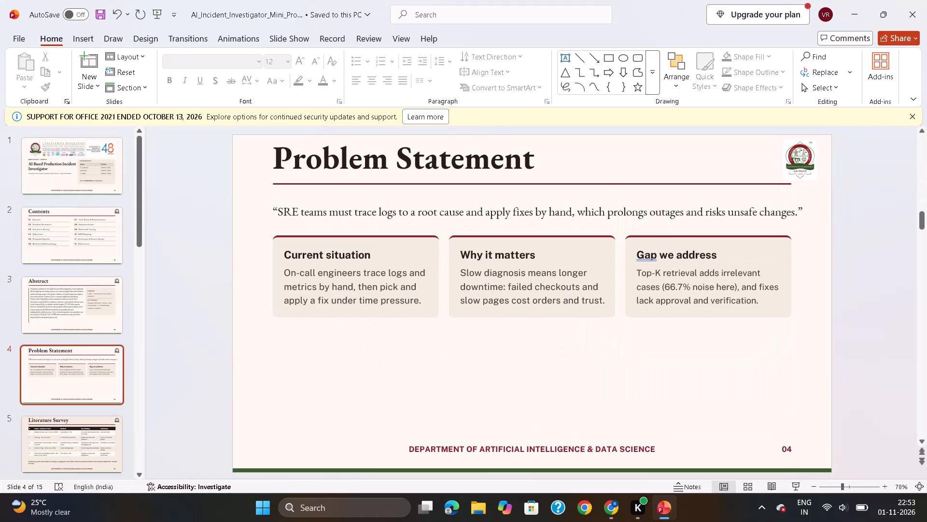
{"action": "key", "text": "Down"}
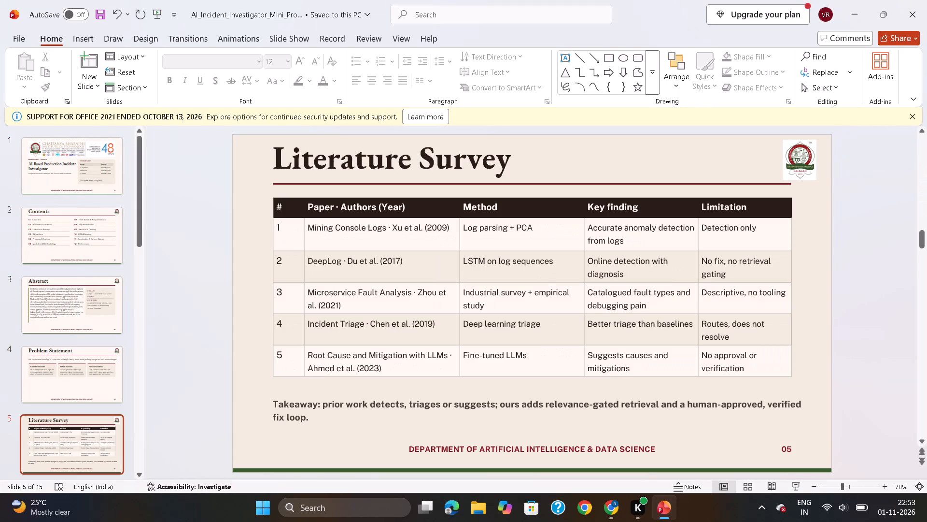
{"action": "key", "text": "Down"}
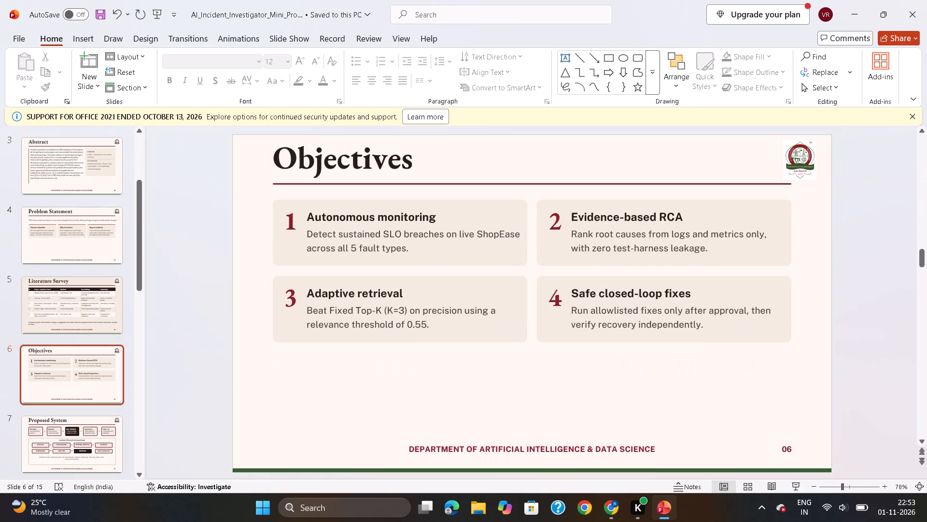
{"action": "key", "text": "Down"}
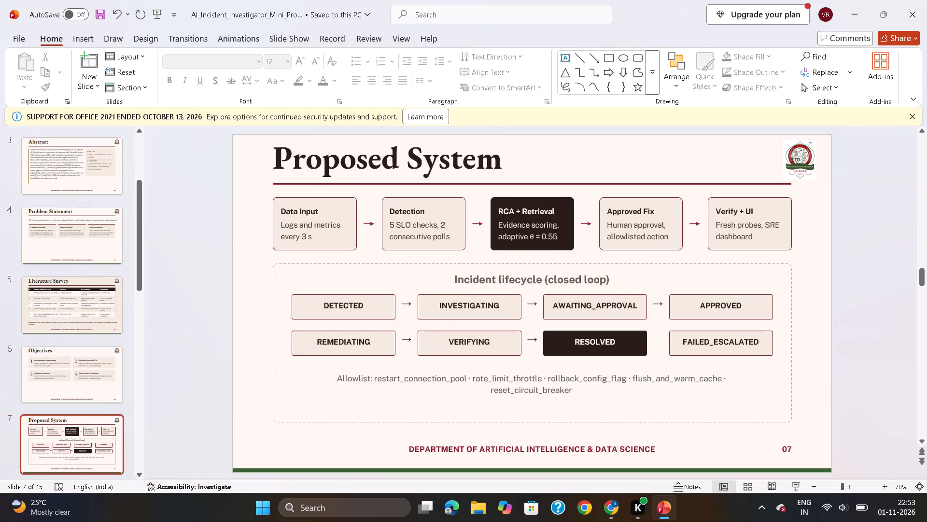
{"action": "key", "text": "Down"}
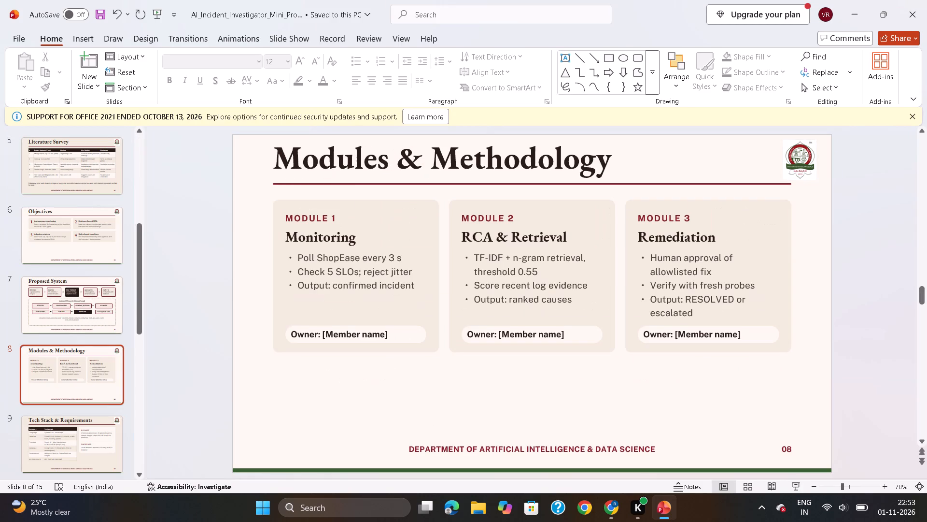
{"action": "key", "text": "Down"}
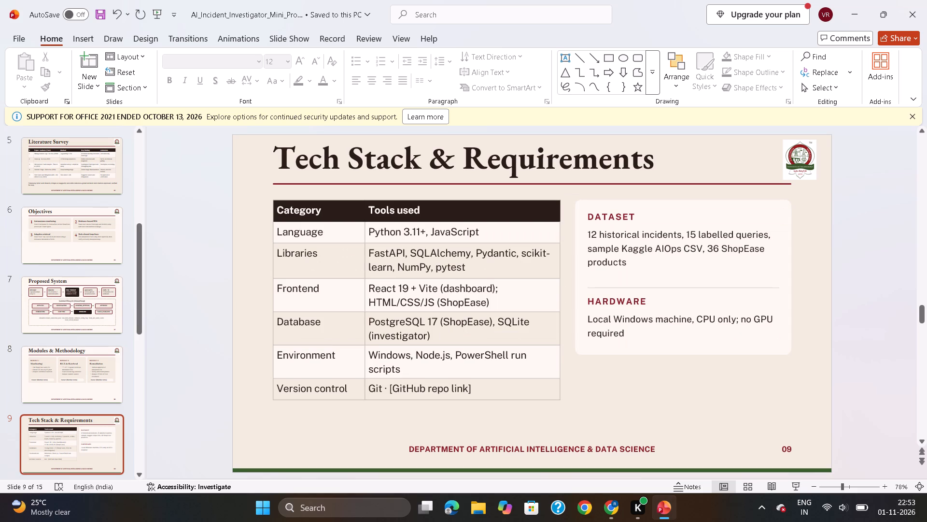
{"action": "key", "text": "Down"}
{"action": "key", "text": "Down"}
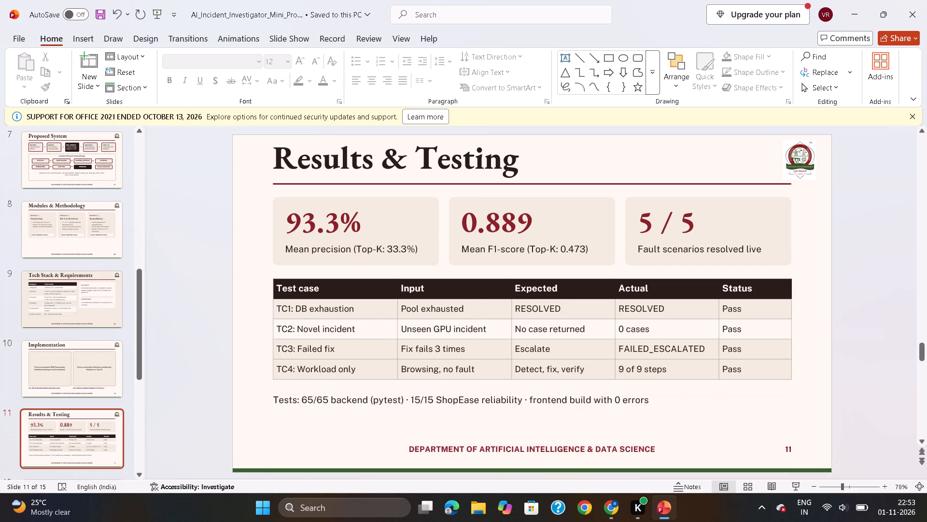
{"action": "key", "text": "Down"}
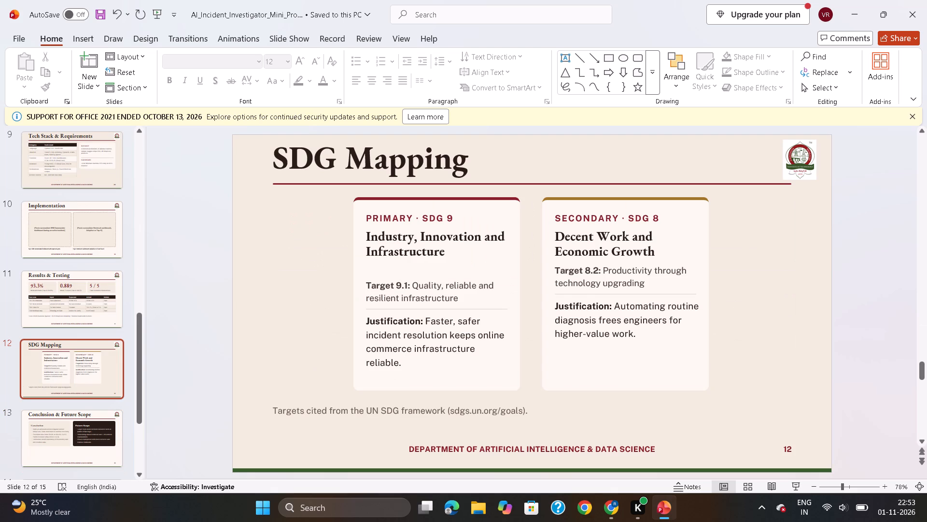
{"action": "key", "text": "Down"}
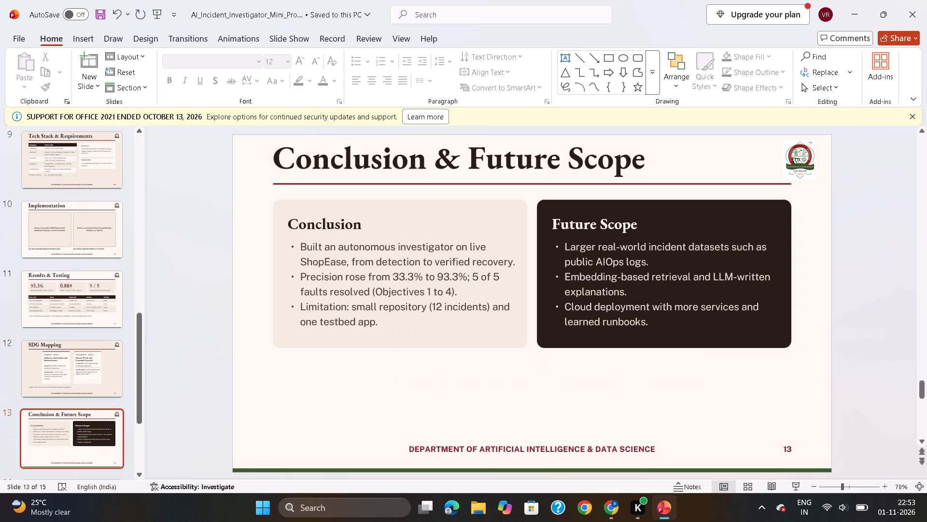
{"action": "key", "text": "Down"}
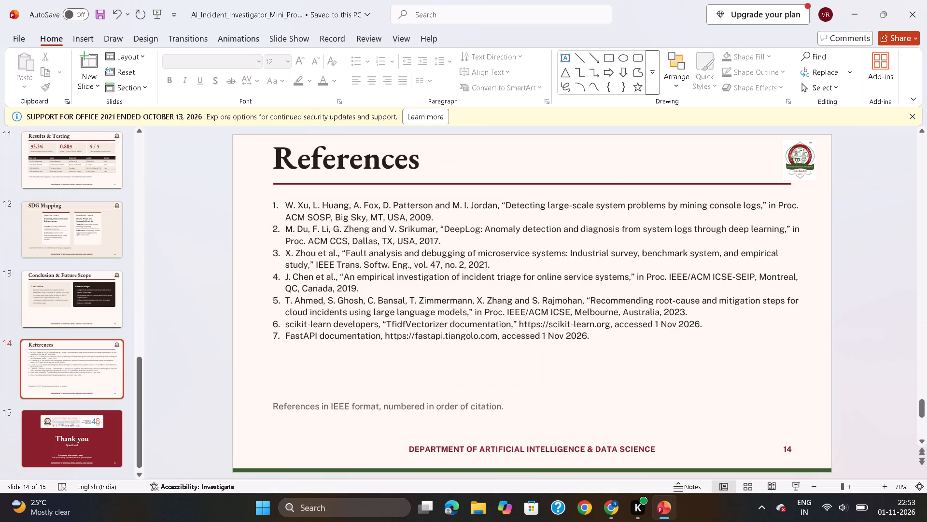
{"action": "key", "text": "Up"}
{"action": "key", "text": "Up"}
{"action": "key", "text": "Down"}
{"action": "key", "text": "Down"}
Go back through the deck to its opening slides and re-examine Contents, Abstract and Problem Statement.
{"action": "key", "text": "Up"}
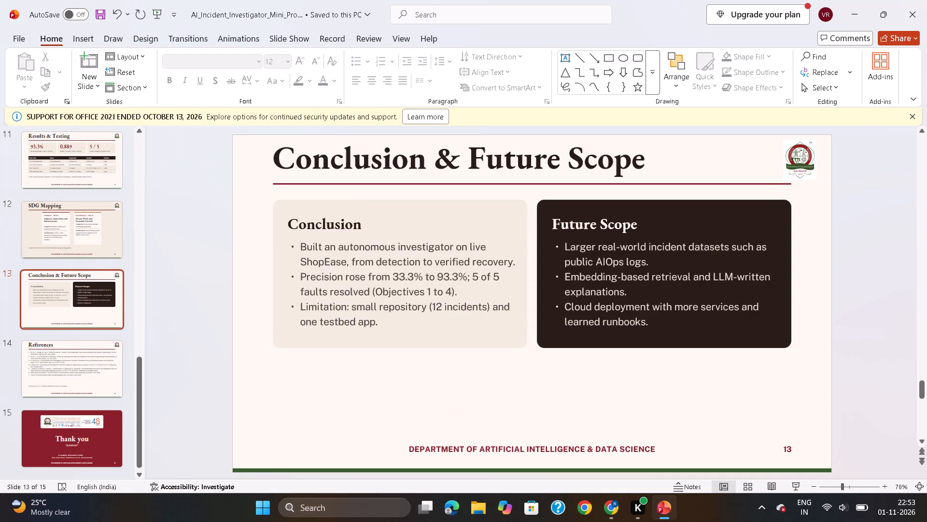
{"action": "key", "text": "Up"}
{"action": "key", "text": "Up"}
{"action": "key", "text": "Up"}
{"action": "key", "text": "Up"}
{"action": "key", "text": "Up"}
{"action": "key", "text": "Up"}
{"action": "key", "text": "Up"}
{"action": "key", "text": "Up"}
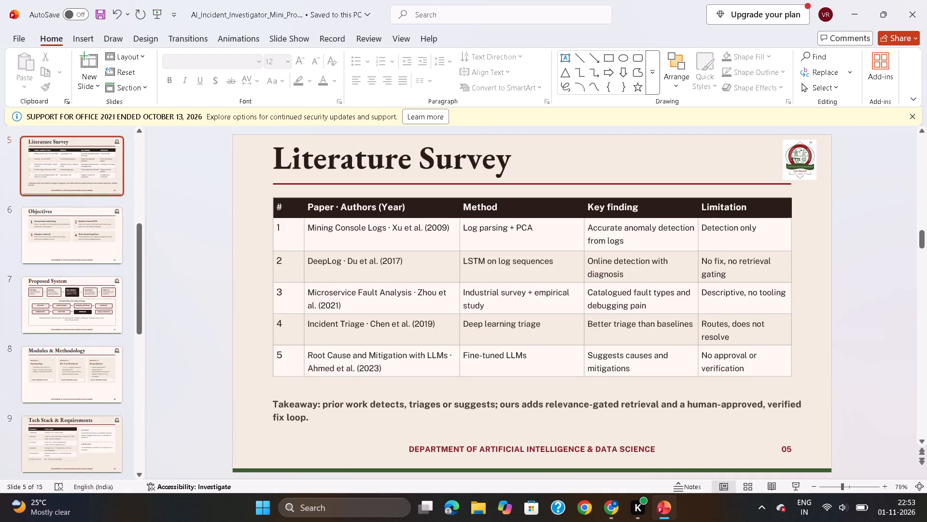
{"action": "key", "text": "Up"}
{"action": "key", "text": "Up"}
{"action": "key", "text": "Up"}
{"action": "key", "text": "Up"}
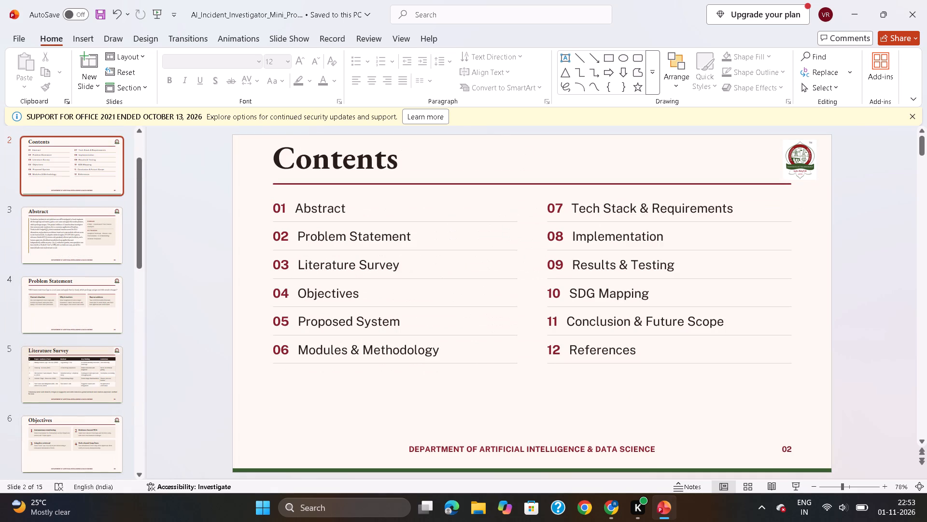
{"action": "key", "text": "Down"}
{"action": "key", "text": "Down"}
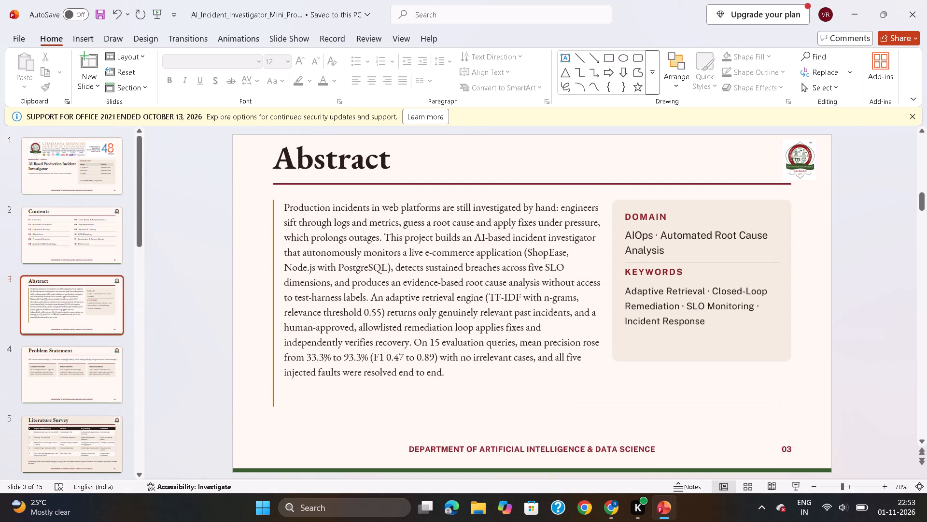
{"action": "key", "text": "Down"}
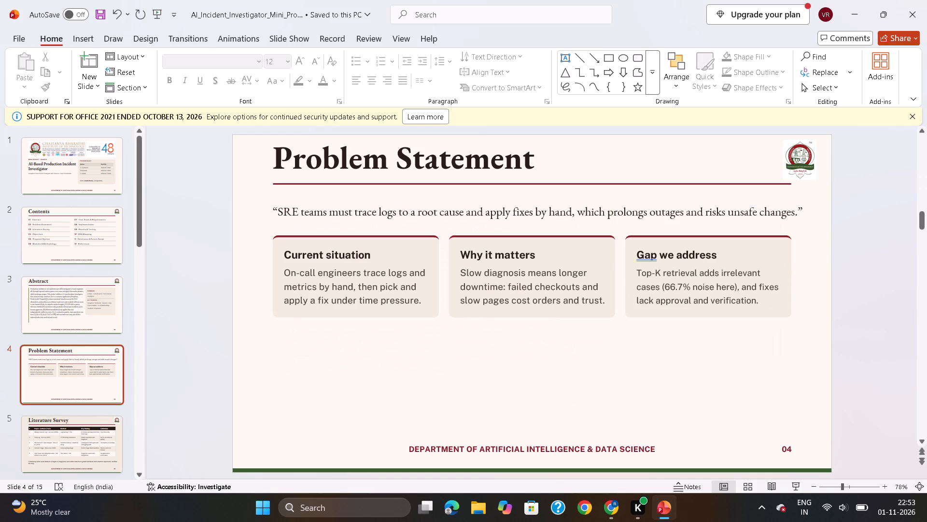
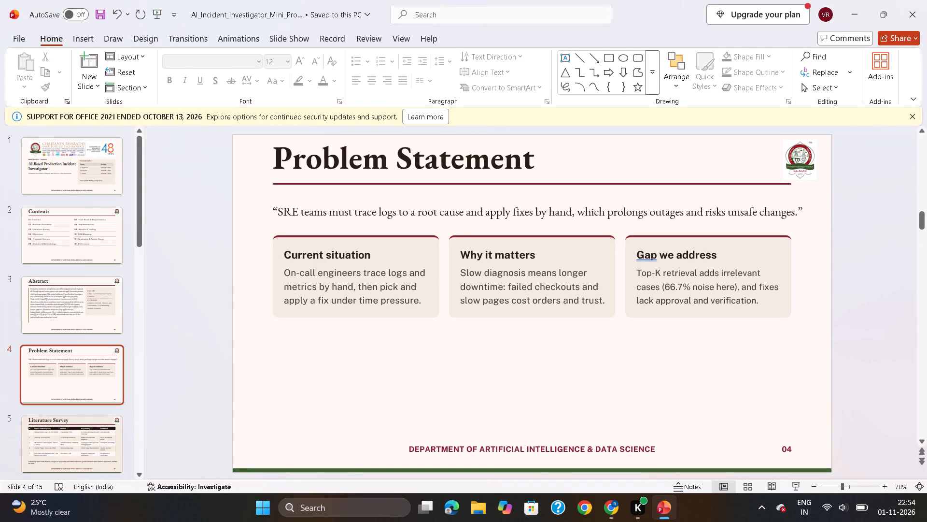
Review the slides from Literature Survey through to Implementation, checking their content and any unfilled screenshot placeholders.
{"action": "key", "text": "Down"}
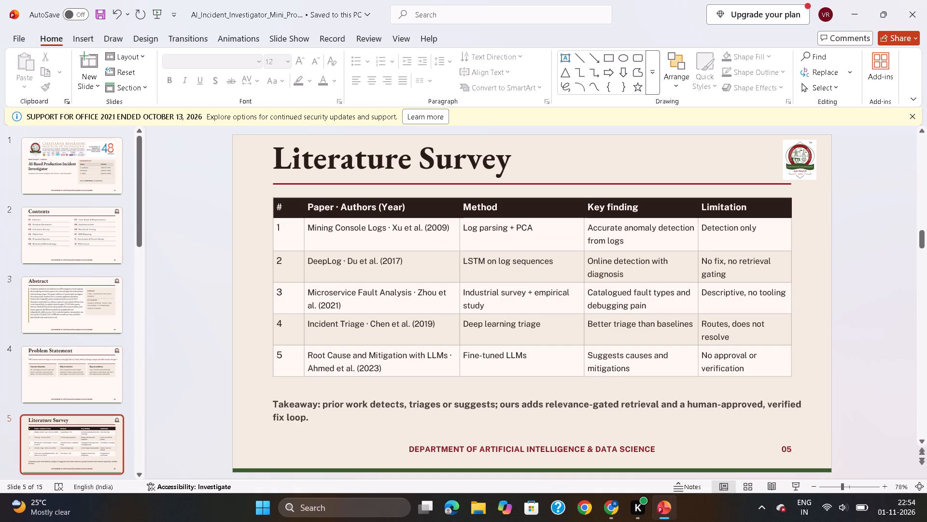
{"action": "key", "text": "Down"}
{"action": "key", "text": "Down"}
{"action": "key", "text": "Down"}
{"action": "key", "text": "Down"}
{"action": "key", "text": "Down"}
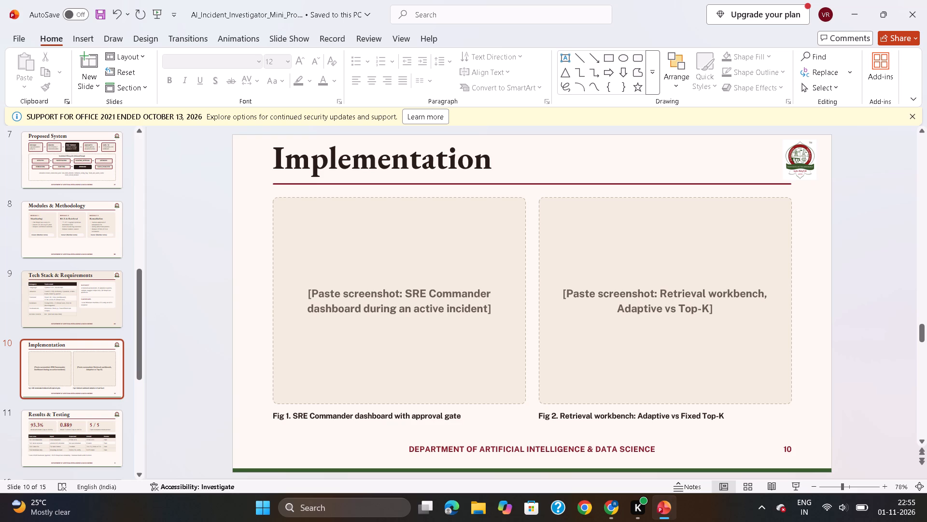
Select the SRE Commander dashboard screenshot placeholder box above the Fig 1 caption on the Implementation slide.
{"action": "left_click", "coordinate": [434, 339]}
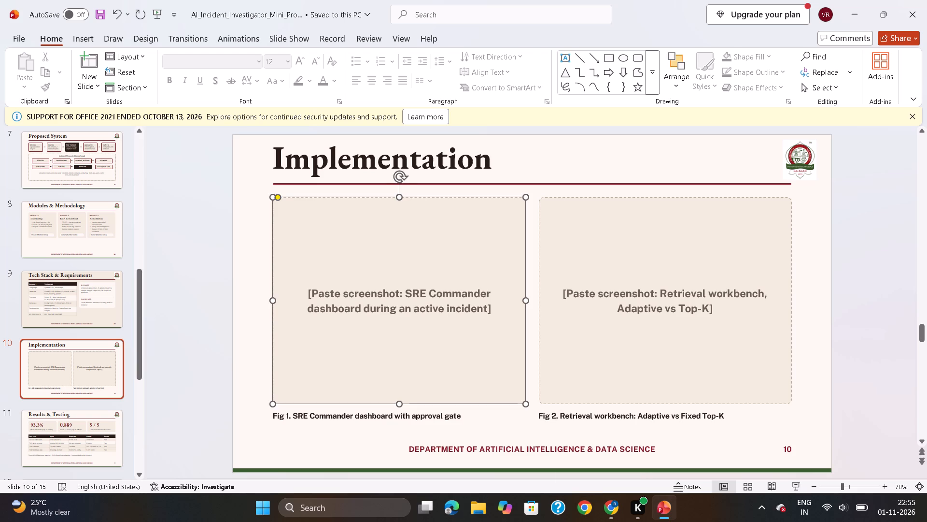
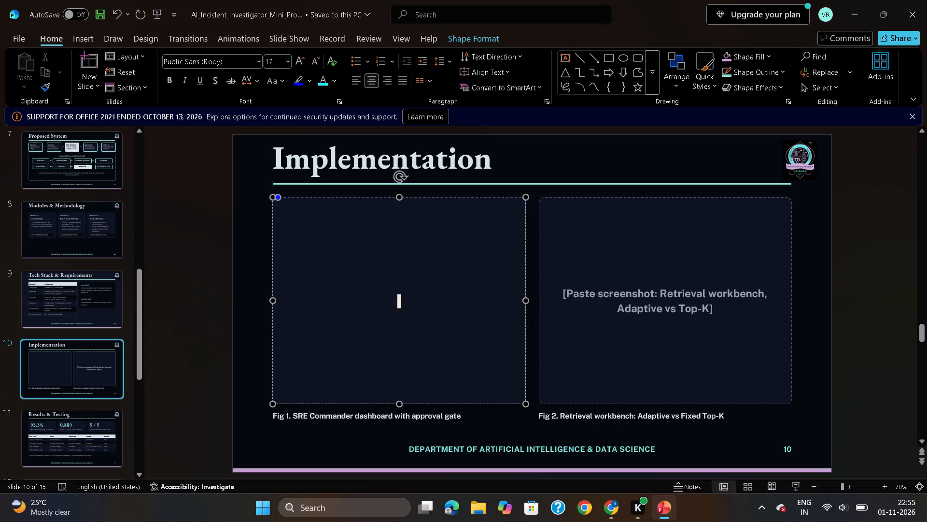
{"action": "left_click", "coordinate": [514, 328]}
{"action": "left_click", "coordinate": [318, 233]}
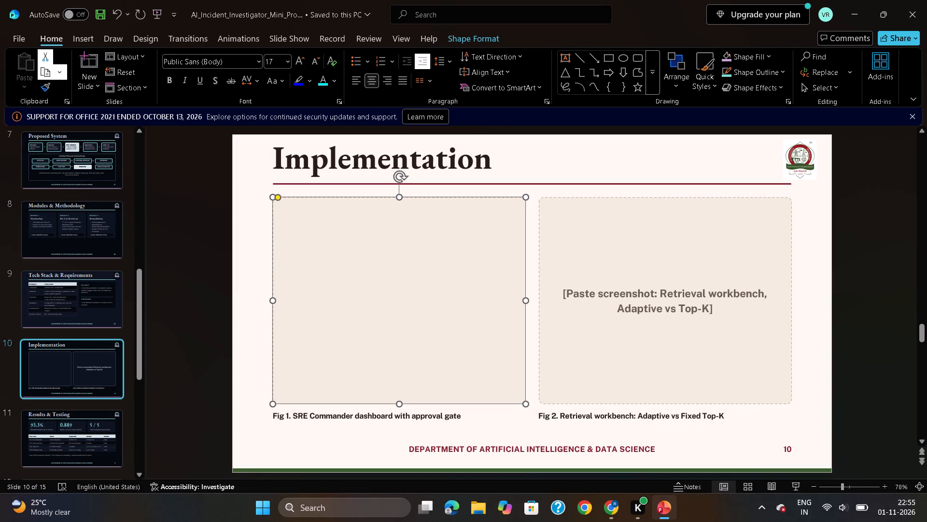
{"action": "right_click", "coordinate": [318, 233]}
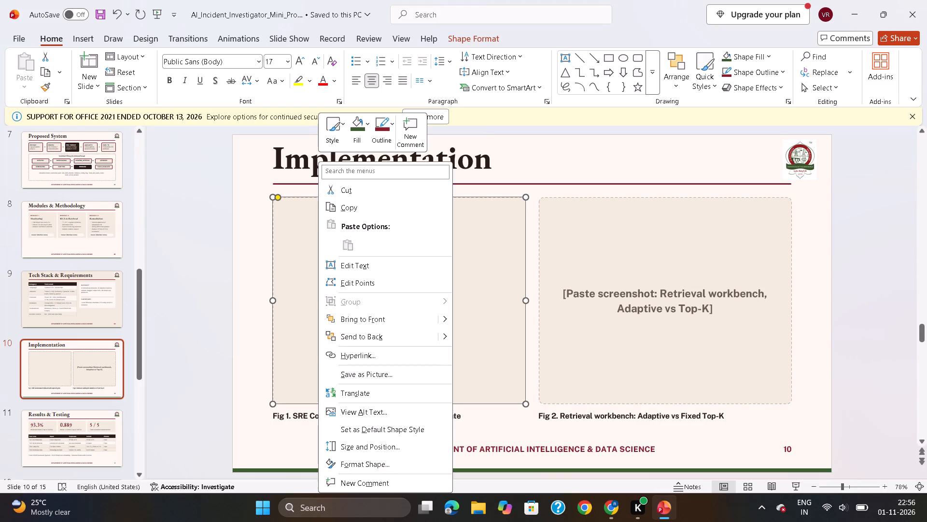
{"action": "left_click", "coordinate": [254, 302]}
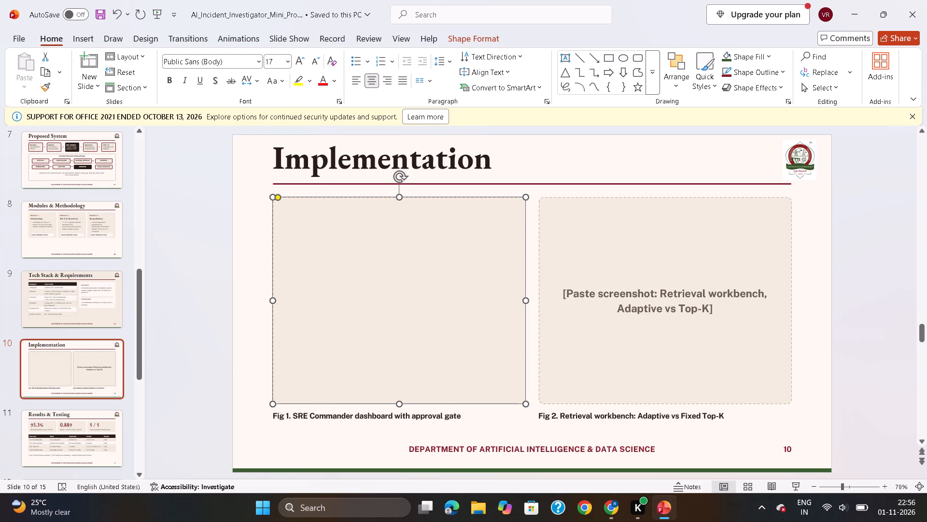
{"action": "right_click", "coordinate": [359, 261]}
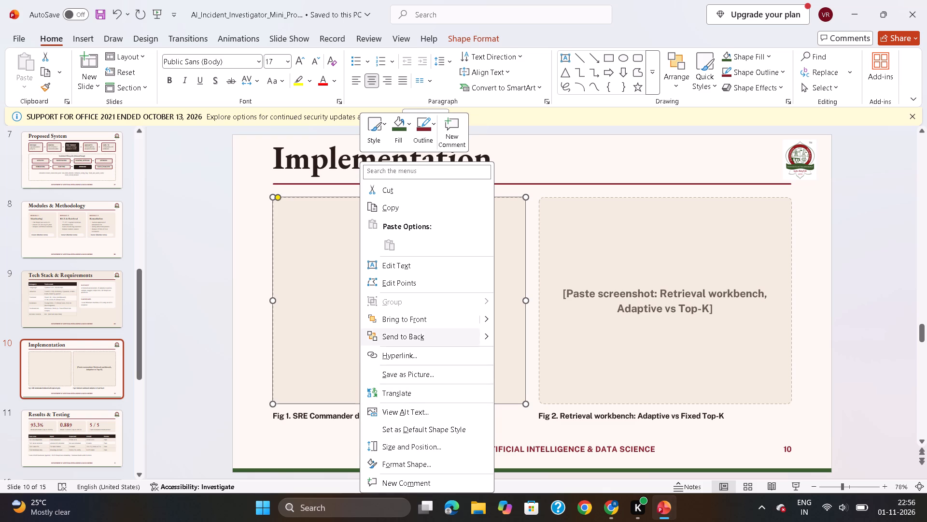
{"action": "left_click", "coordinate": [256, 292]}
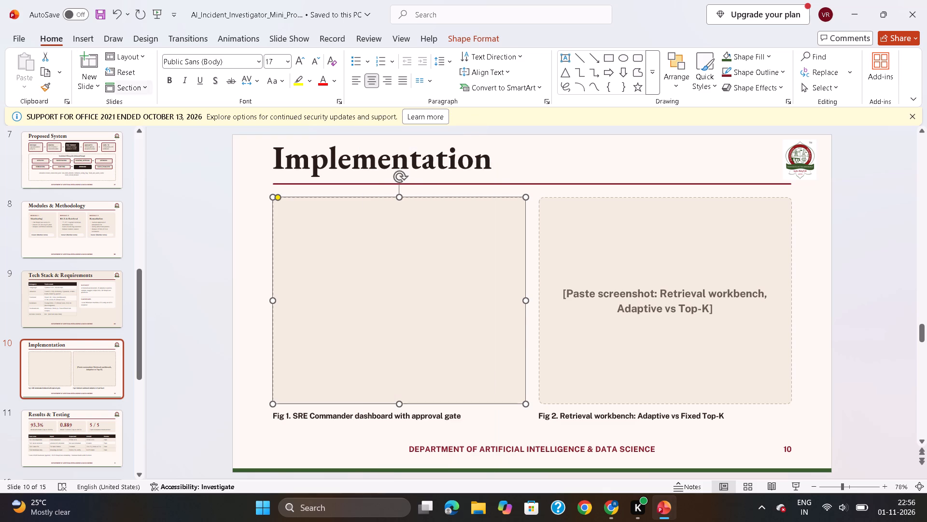
Insert the WhatsApp Image 2026-11-01 picture from the Downloads folder into the Implementation slide.
{"action": "left_click", "coordinate": [82, 42]}
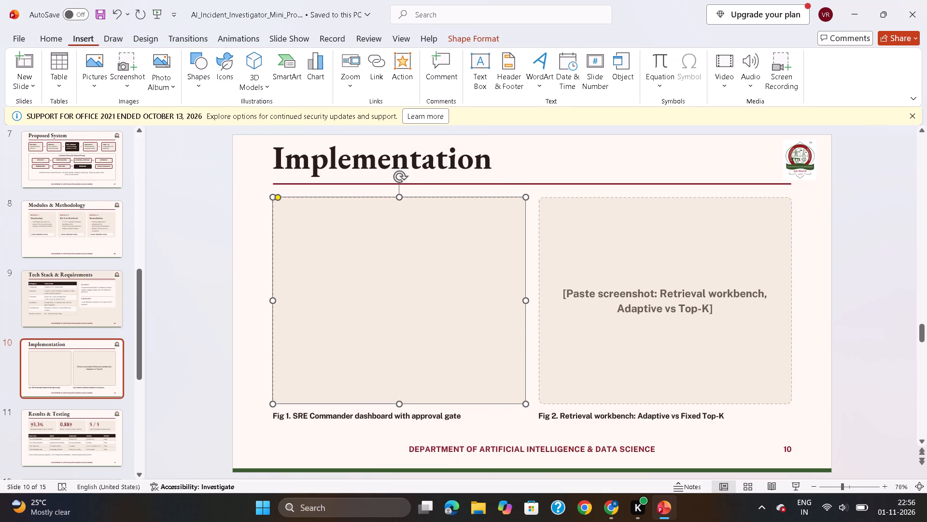
{"action": "left_click", "coordinate": [92, 72]}
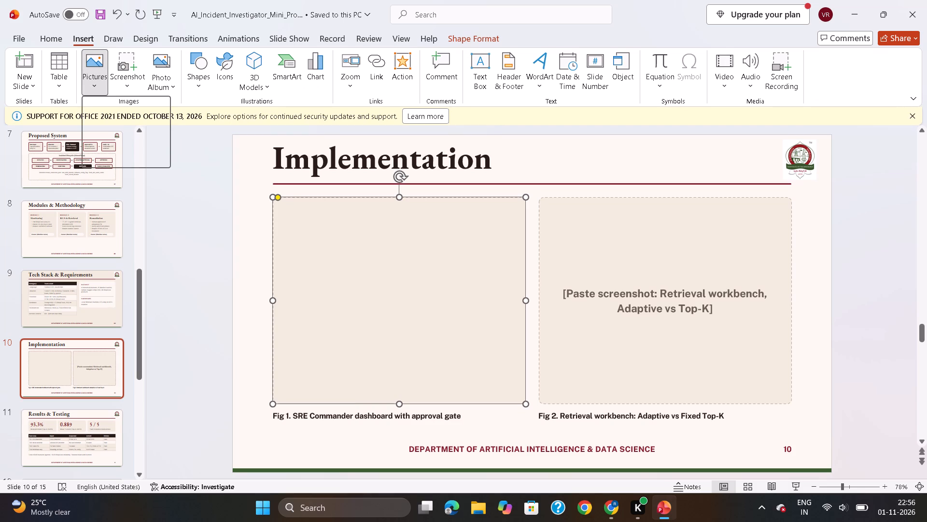
{"action": "left_click", "coordinate": [120, 121]}
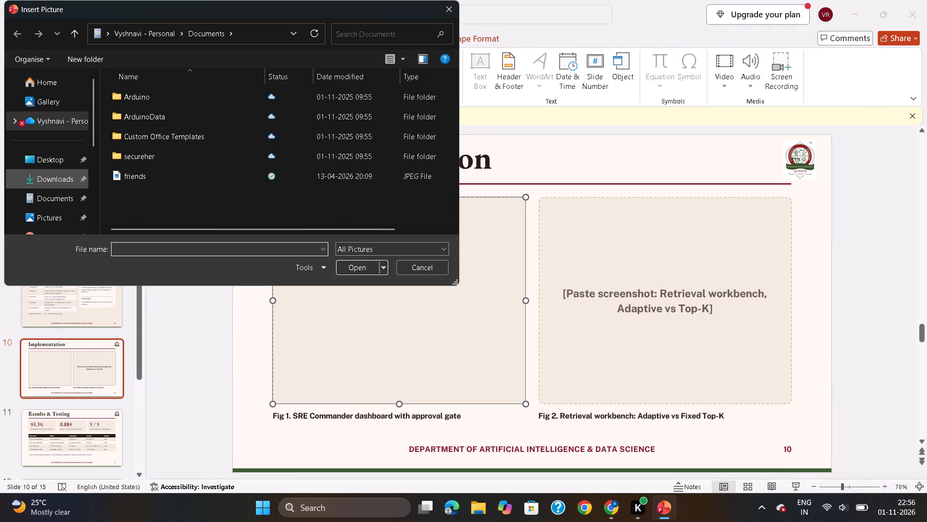
{"action": "left_click", "coordinate": [64, 170]}
{"action": "left_click", "coordinate": [155, 119]}
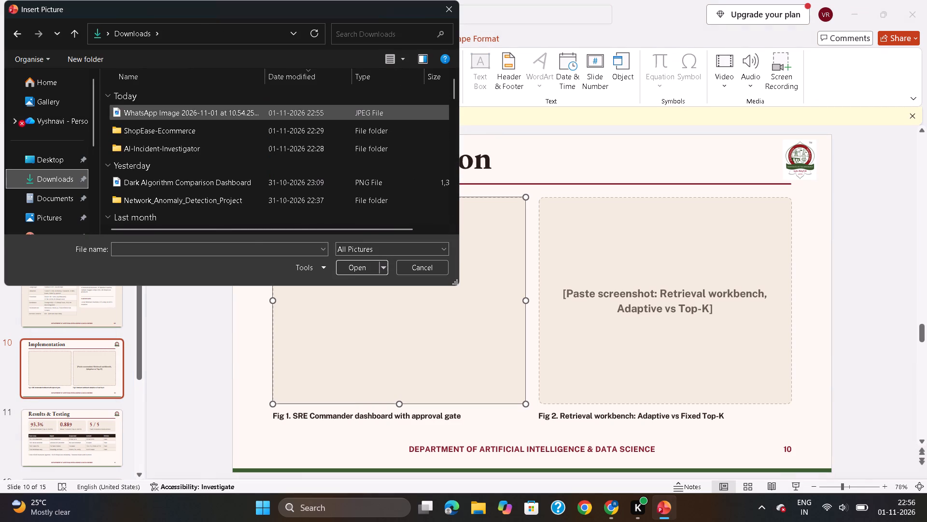
{"action": "left_click", "coordinate": [351, 261]}
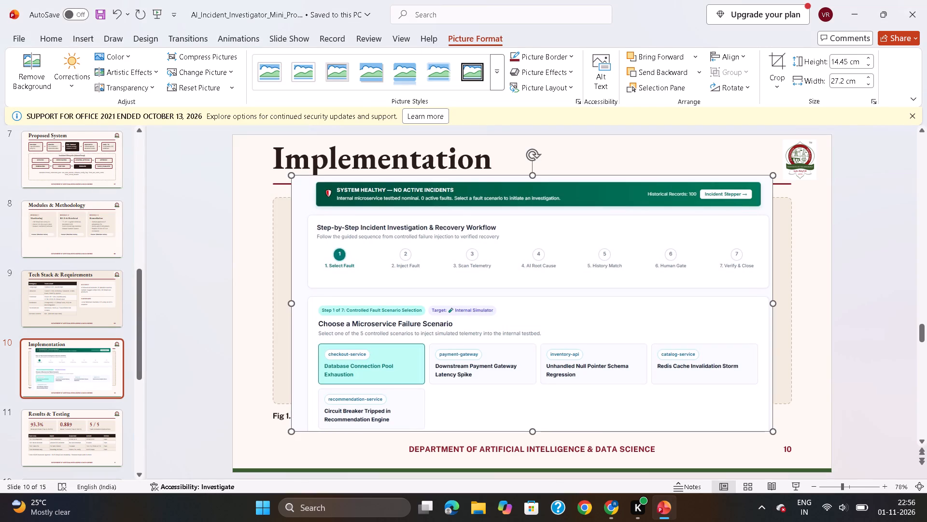
Move and resize the inserted dashboard screenshot to cover the Fig 1 placeholder box, about 11.6 cm high and 14.3 cm wide.
{"action": "left_click_drag", "start_coordinate": [293, 175], "coordinate": [436, 296]}
{"action": "left_click_drag", "start_coordinate": [561, 323], "coordinate": [549, 319]}
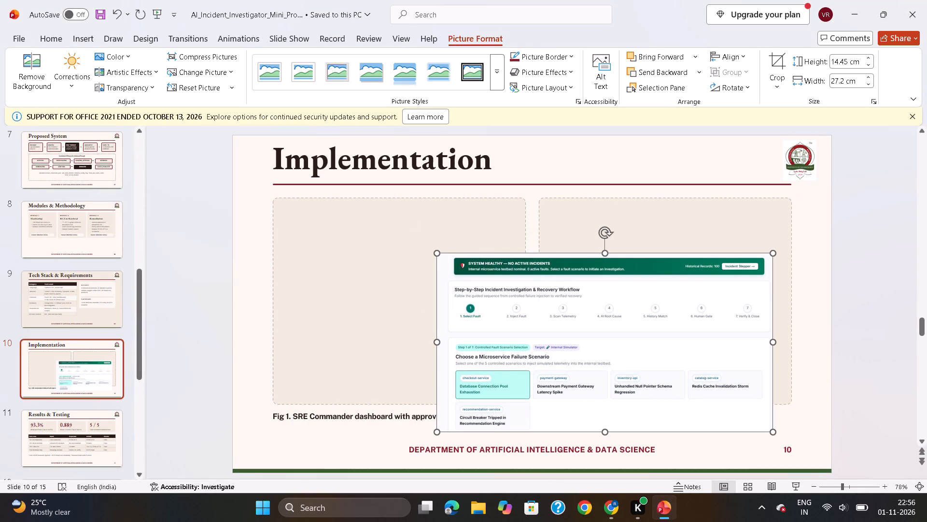
{"action": "left_click_drag", "start_coordinate": [549, 319], "coordinate": [396, 267]}
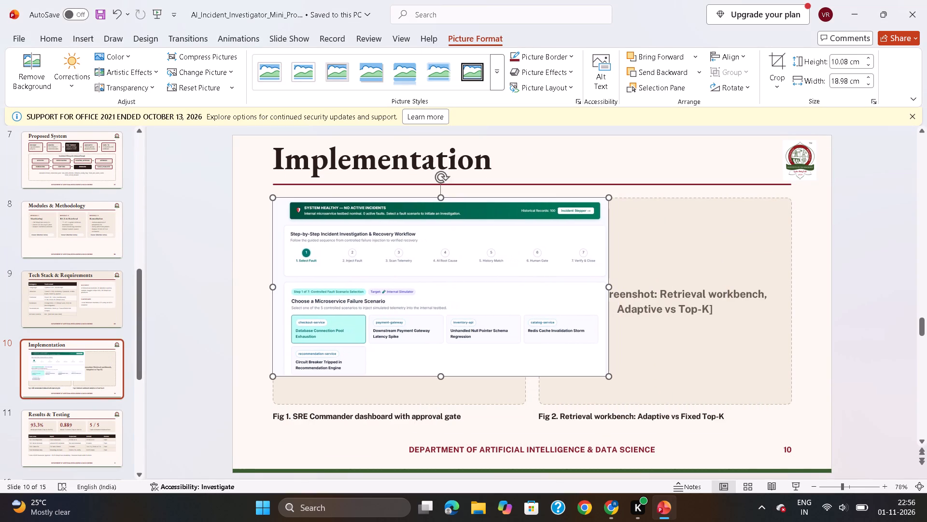
{"action": "left_click_drag", "start_coordinate": [610, 375], "coordinate": [566, 397]}
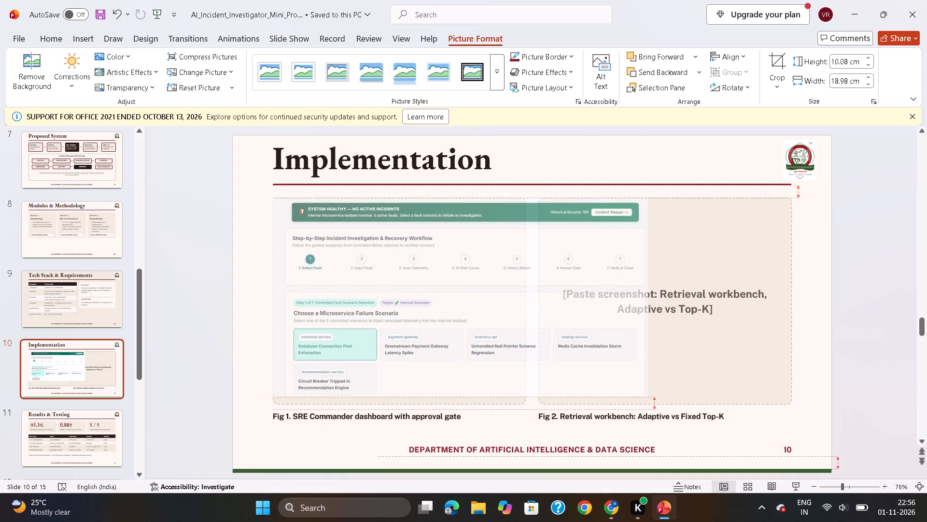
{"action": "left_click_drag", "start_coordinate": [566, 397], "coordinate": [405, 332]}
{"action": "left_click_drag", "start_coordinate": [398, 330], "coordinate": [391, 394]}
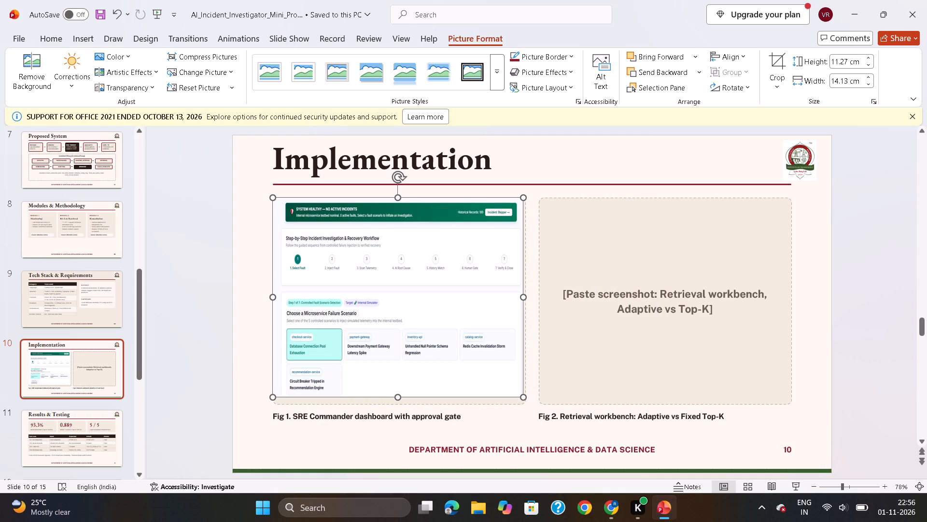
{"action": "left_click_drag", "start_coordinate": [398, 394], "coordinate": [397, 403]}
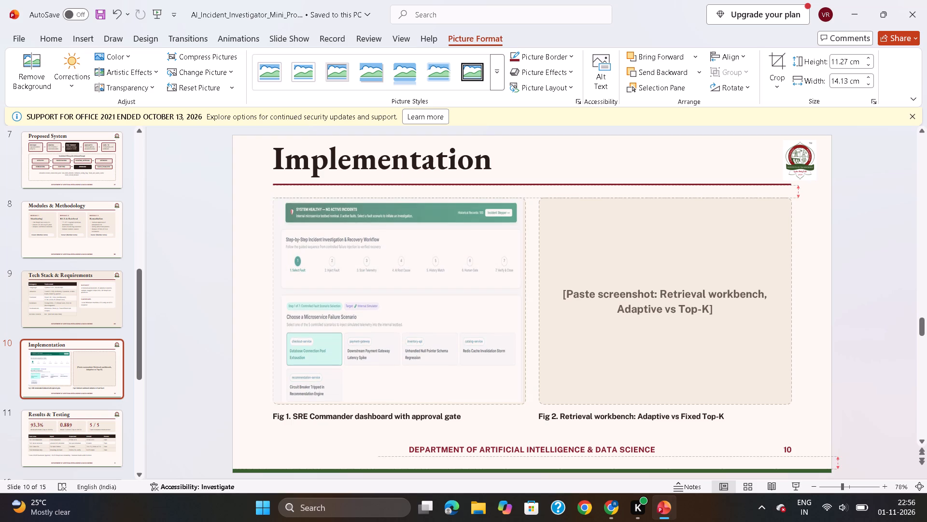
{"action": "left_click_drag", "start_coordinate": [397, 403], "coordinate": [397, 403]}
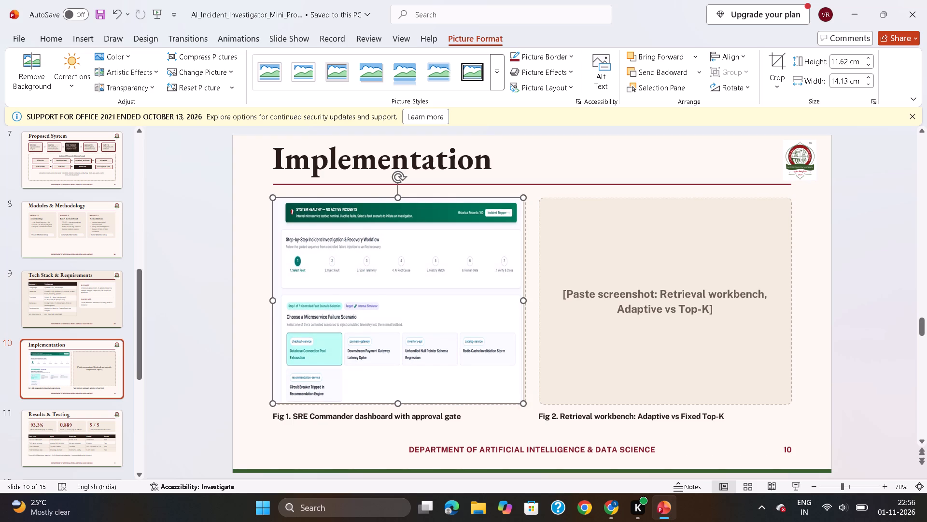
{"action": "left_click_drag", "start_coordinate": [523, 199], "coordinate": [518, 207]}
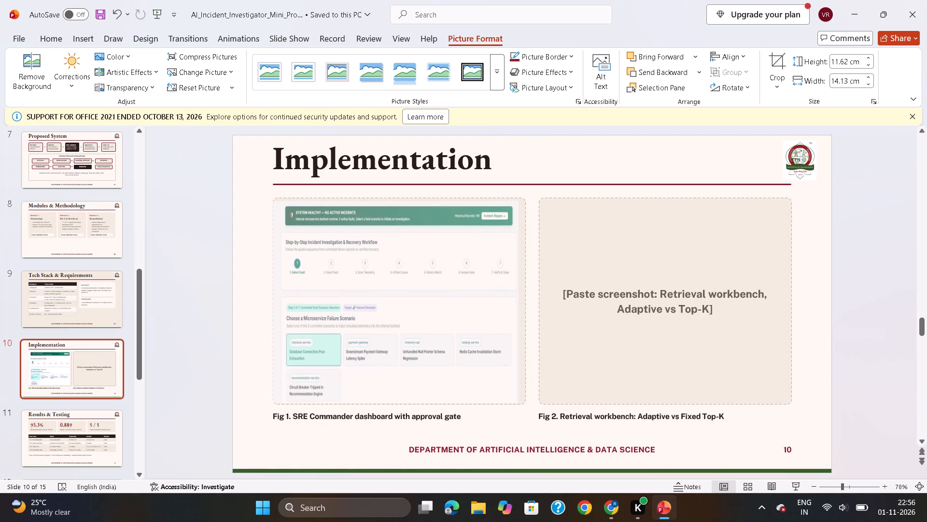
{"action": "left_click_drag", "start_coordinate": [518, 207], "coordinate": [522, 205]}
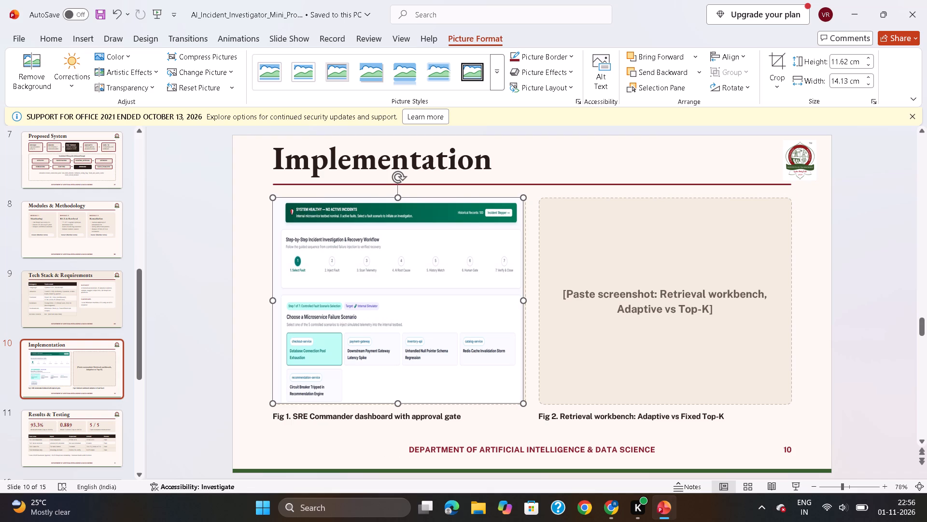
{"action": "left_click", "coordinate": [524, 302]}
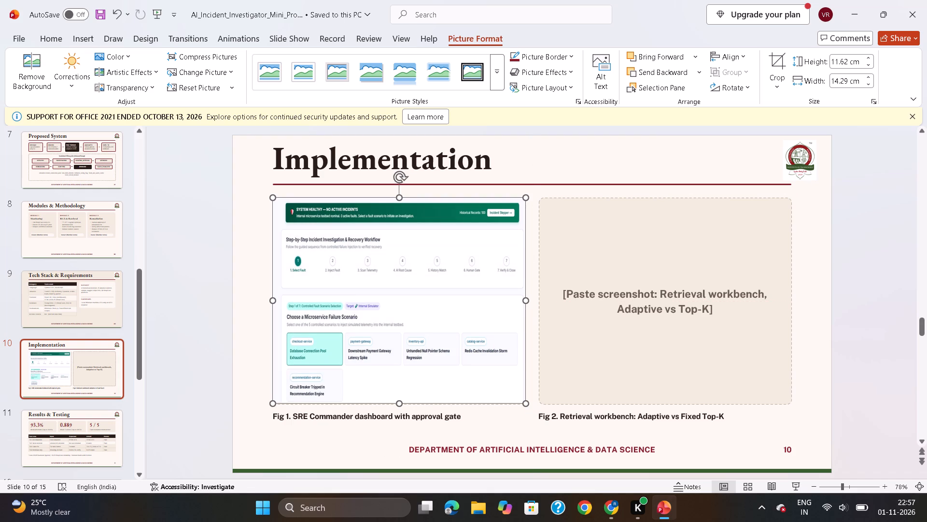
{"action": "left_click", "coordinate": [399, 402]}
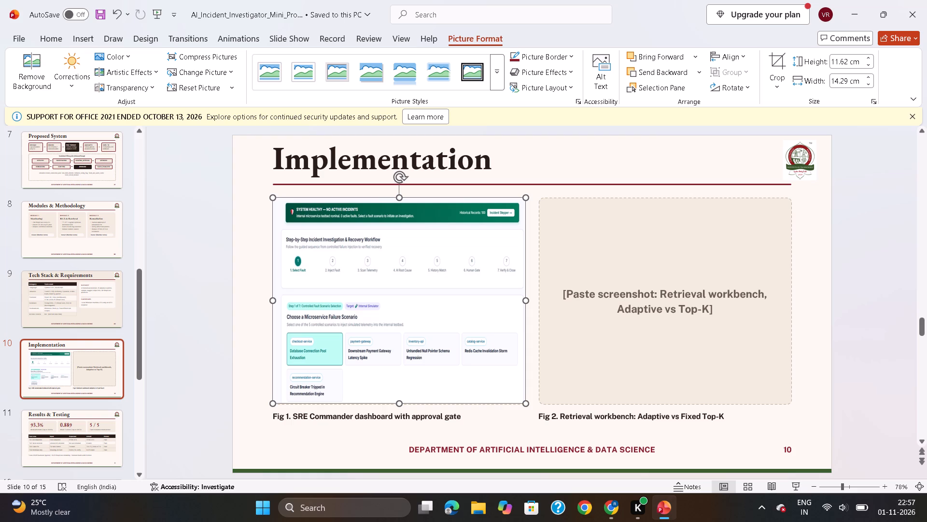
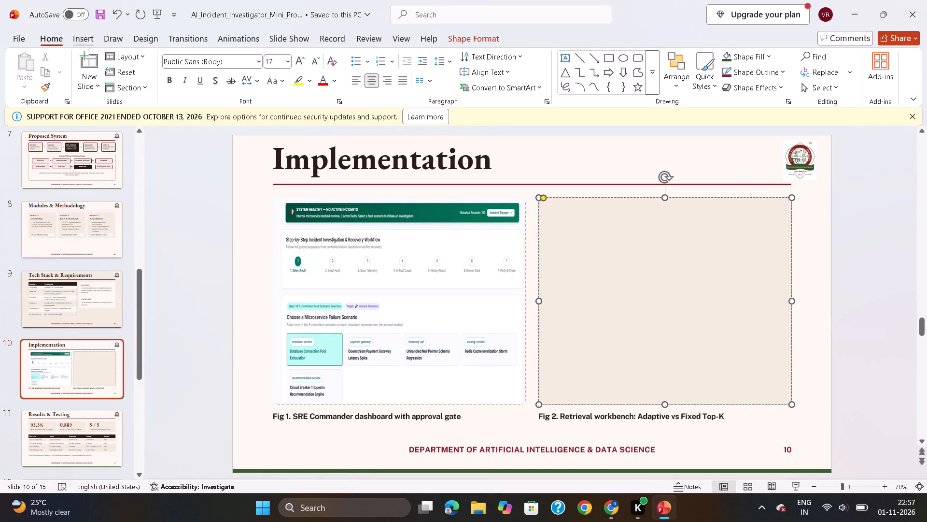
Insert the picture WhatsApp Image 2026-11-01 at 10.54.37 PM from the Downloads folder into the Implementation slide.
{"action": "left_click", "coordinate": [84, 39]}
{"action": "left_click", "coordinate": [90, 72]}
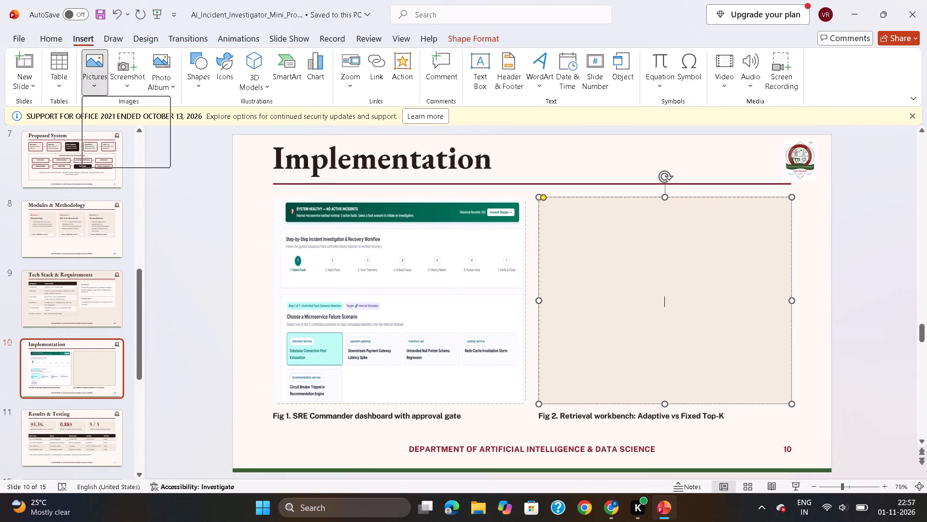
{"action": "left_click", "coordinate": [124, 126]}
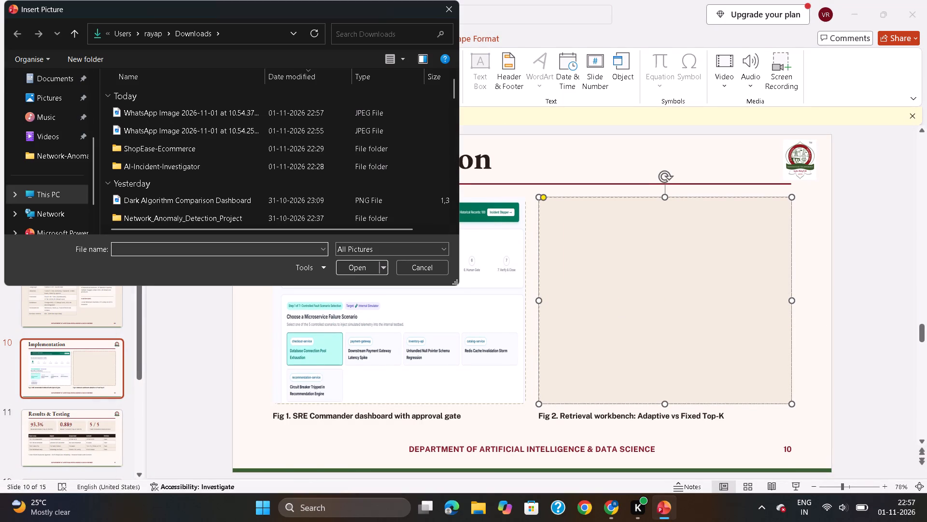
{"action": "left_click", "coordinate": [154, 114]}
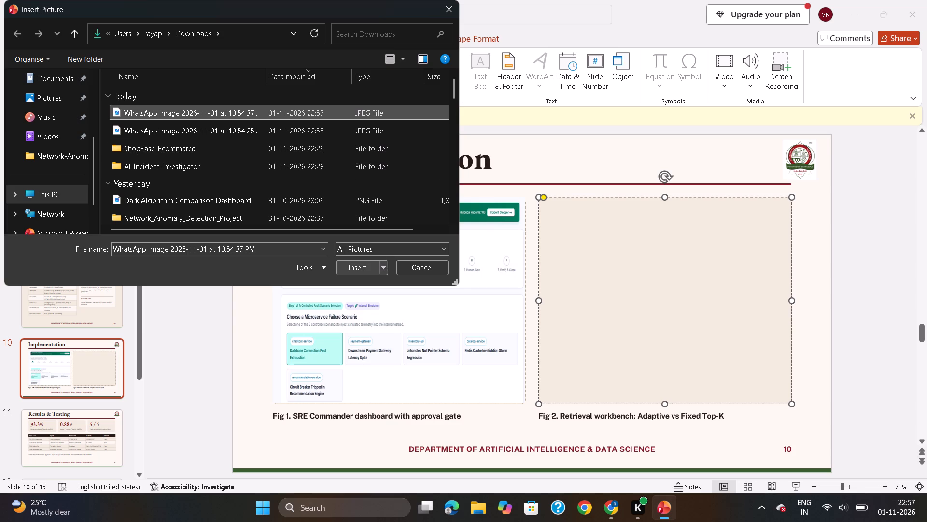
{"action": "left_click", "coordinate": [365, 266]}
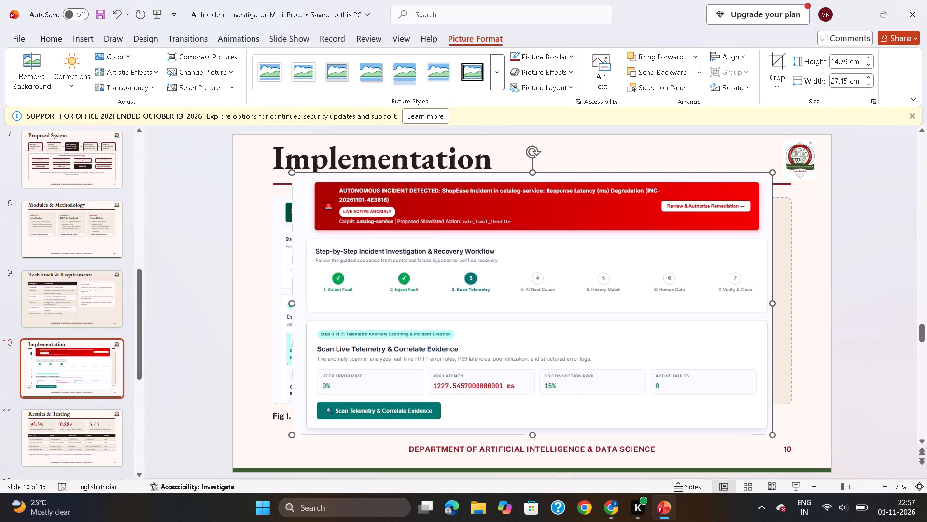
Shrink the inserted incident screenshot to about 10.5 cm high and 19.3 cm wide and move it over the Fig 2 placeholder box.
{"action": "left_click_drag", "start_coordinate": [291, 170], "coordinate": [569, 204]}
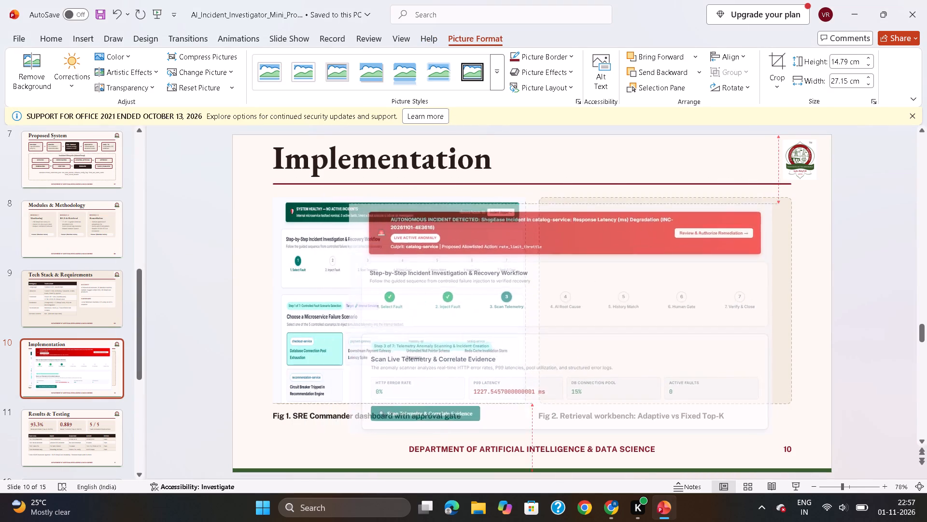
{"action": "left_click_drag", "start_coordinate": [569, 204], "coordinate": [753, 225]}
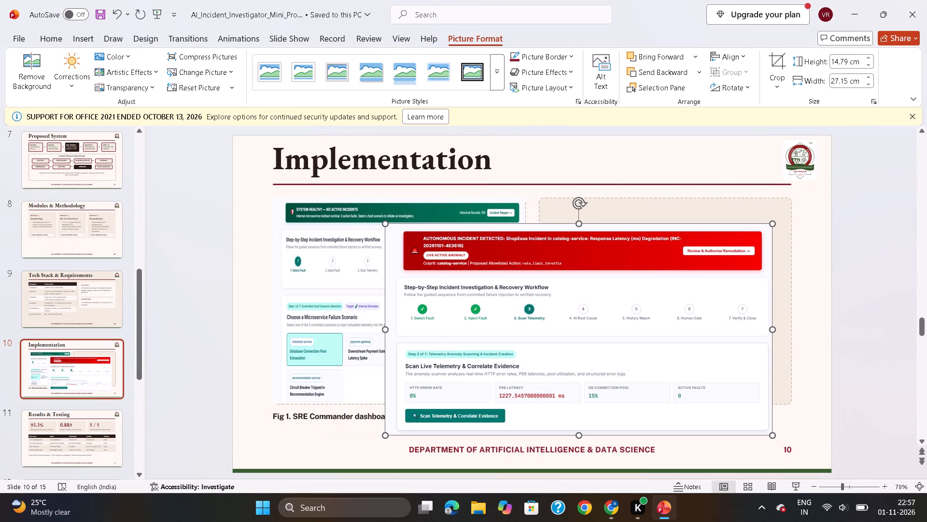
{"action": "left_click_drag", "start_coordinate": [599, 343], "coordinate": [751, 316]}
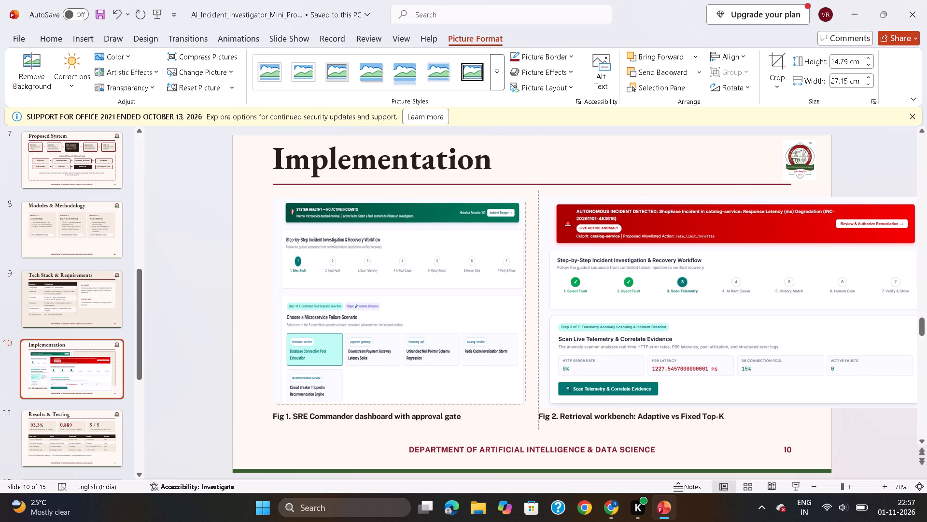
{"action": "left_click_drag", "start_coordinate": [751, 316], "coordinate": [751, 316]}
{"action": "left_click_drag", "start_coordinate": [908, 197], "coordinate": [778, 222]}
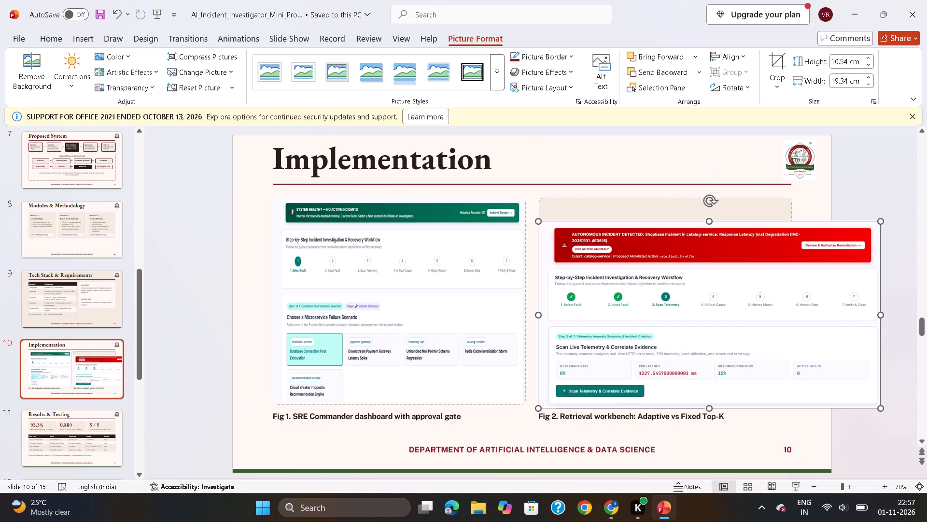
Move and resize the incident-detected screenshot to cover the Fig 2 placeholder box, about 11.7 cm high and 14.7 cm wide.
{"action": "left_click_drag", "start_coordinate": [750, 258], "coordinate": [737, 234]}
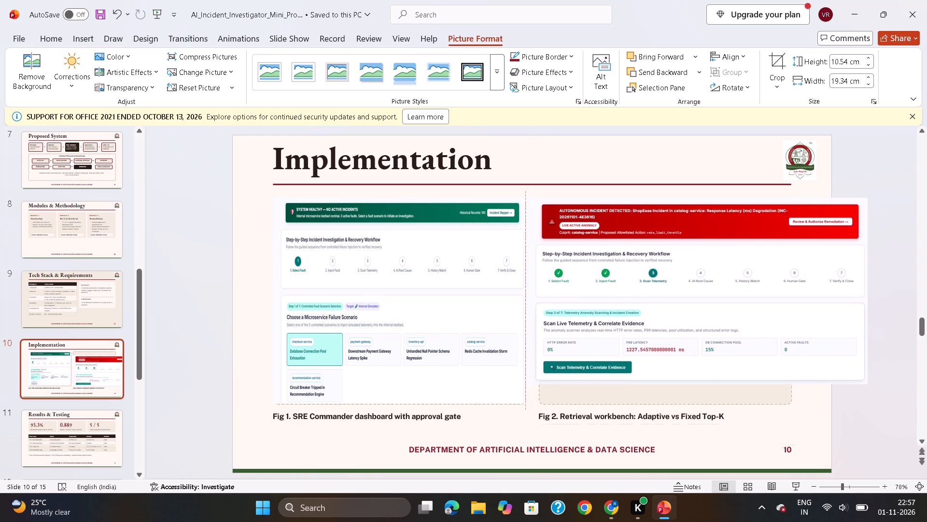
{"action": "left_click_drag", "start_coordinate": [737, 234], "coordinate": [737, 230]}
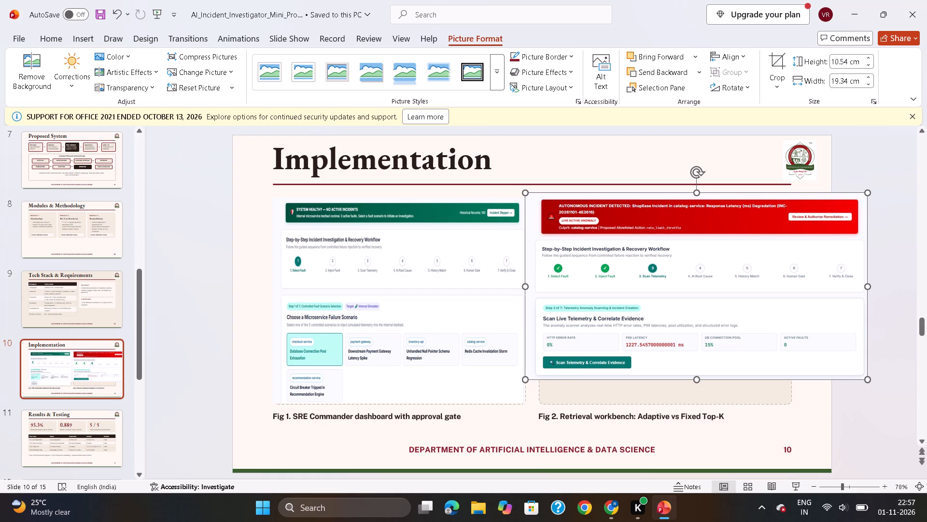
{"action": "left_click_drag", "start_coordinate": [526, 381], "coordinate": [636, 375]}
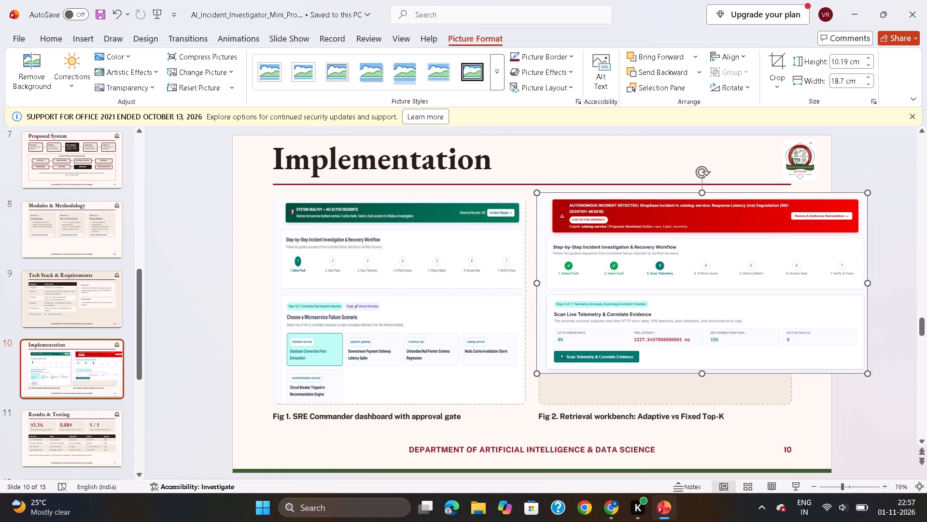
{"action": "left_click_drag", "start_coordinate": [867, 194], "coordinate": [734, 308]}
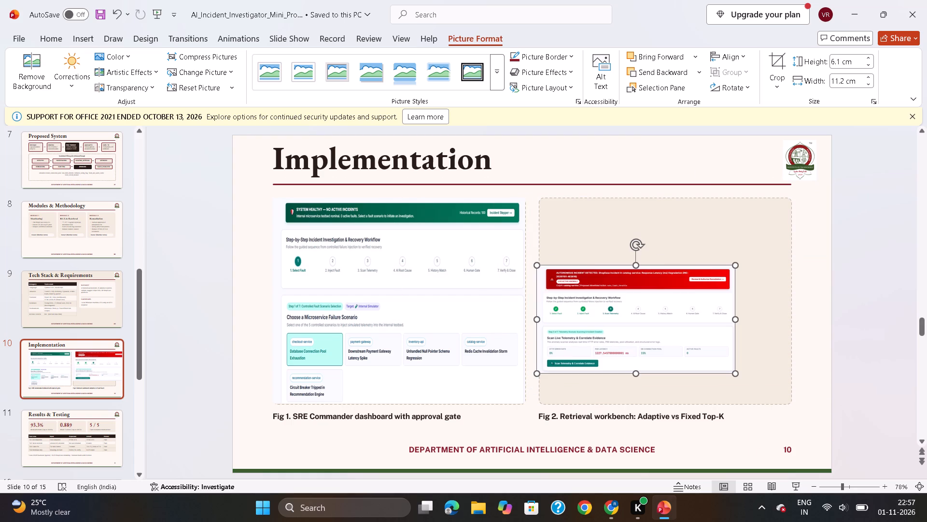
{"action": "left_click_drag", "start_coordinate": [637, 299], "coordinate": [660, 246]}
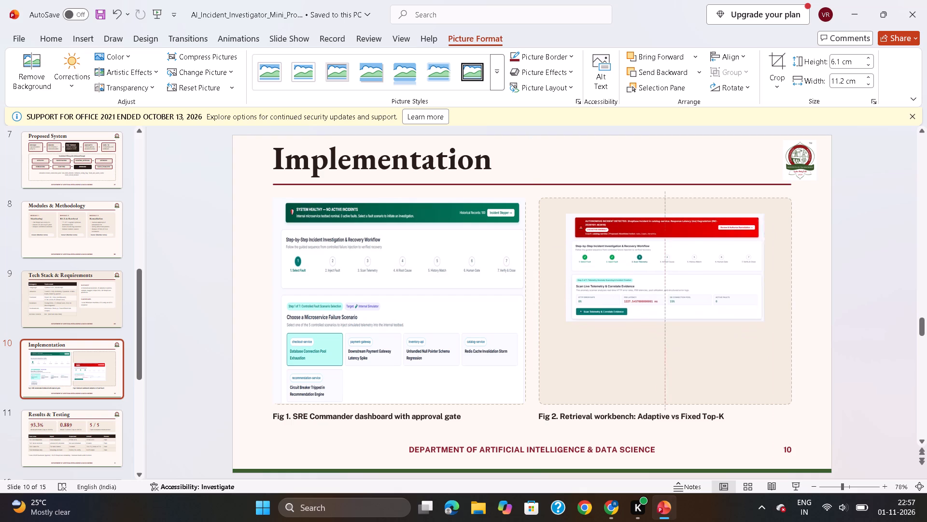
{"action": "left_click_drag", "start_coordinate": [660, 246], "coordinate": [641, 231]}
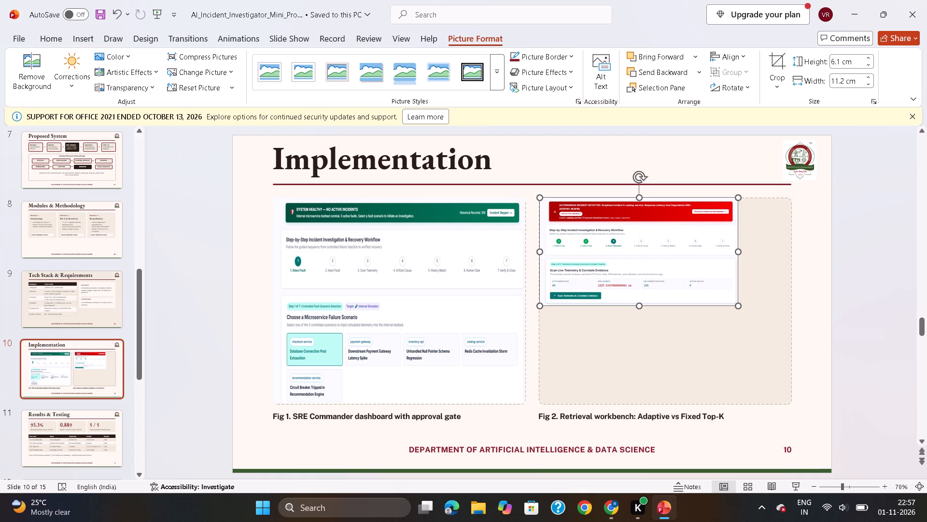
{"action": "left_click_drag", "start_coordinate": [738, 305], "coordinate": [731, 312]}
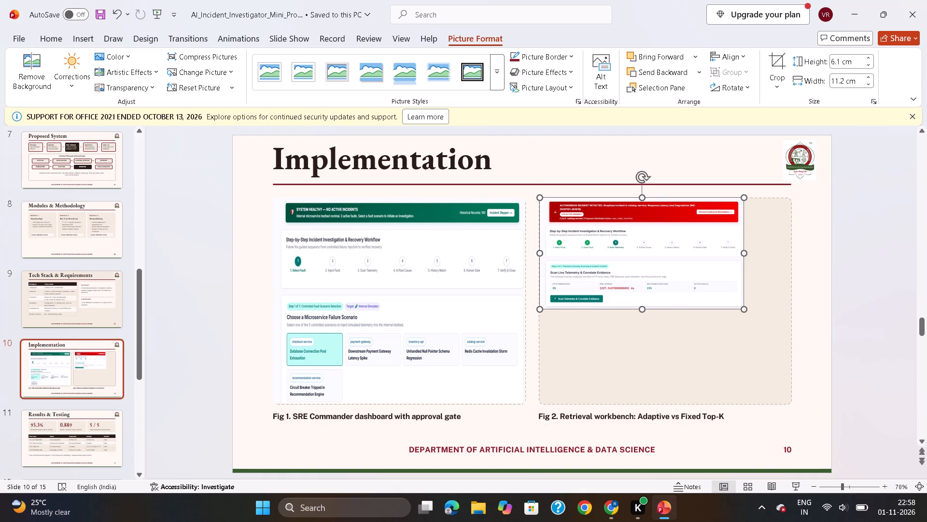
{"action": "left_click_drag", "start_coordinate": [642, 310], "coordinate": [664, 379]}
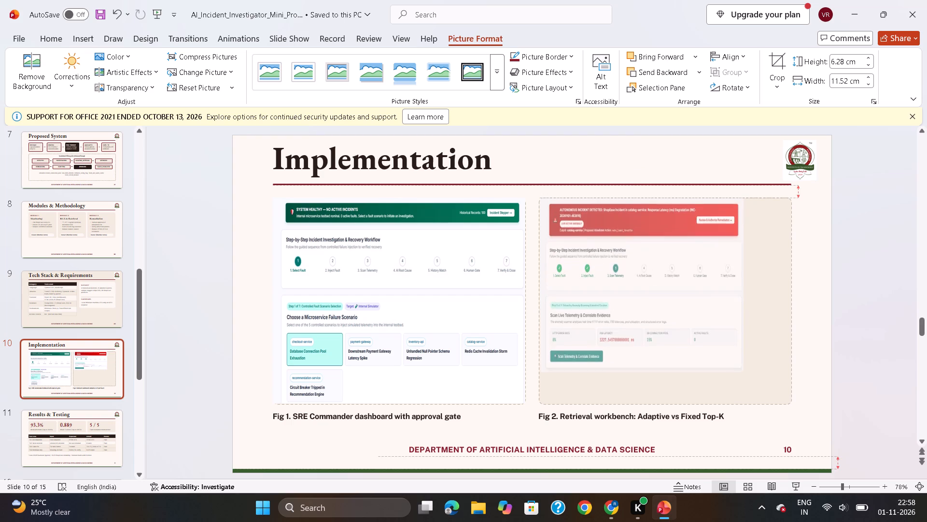
{"action": "left_click_drag", "start_coordinate": [664, 379], "coordinate": [674, 406]}
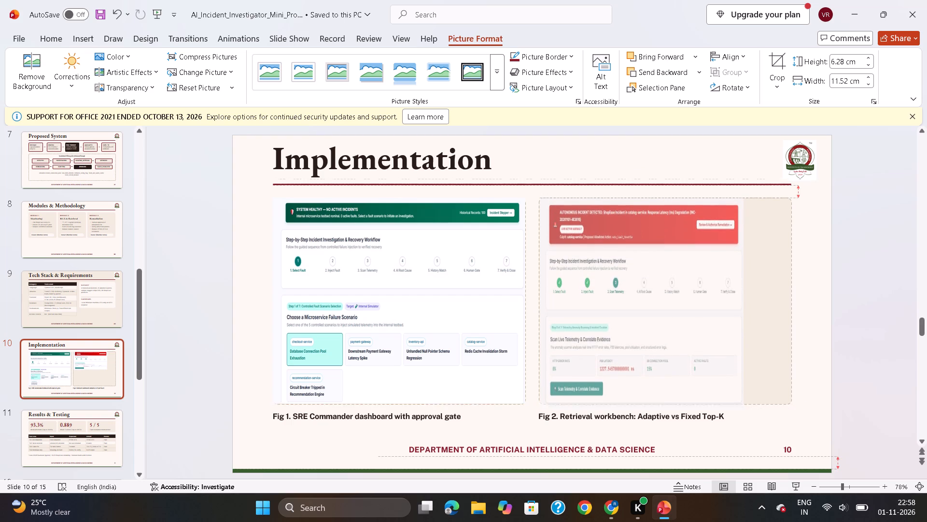
{"action": "left_click_drag", "start_coordinate": [674, 406], "coordinate": [674, 404]}
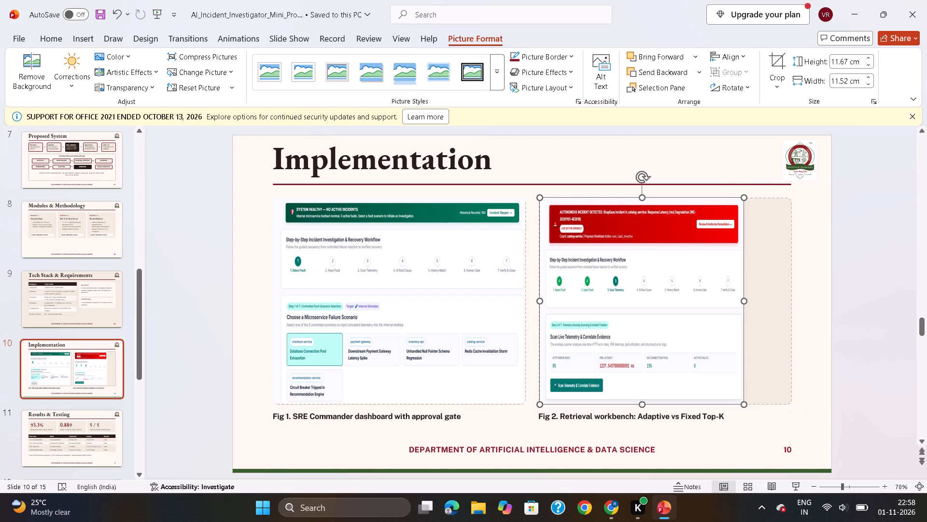
{"action": "left_click_drag", "start_coordinate": [744, 299], "coordinate": [766, 289]}
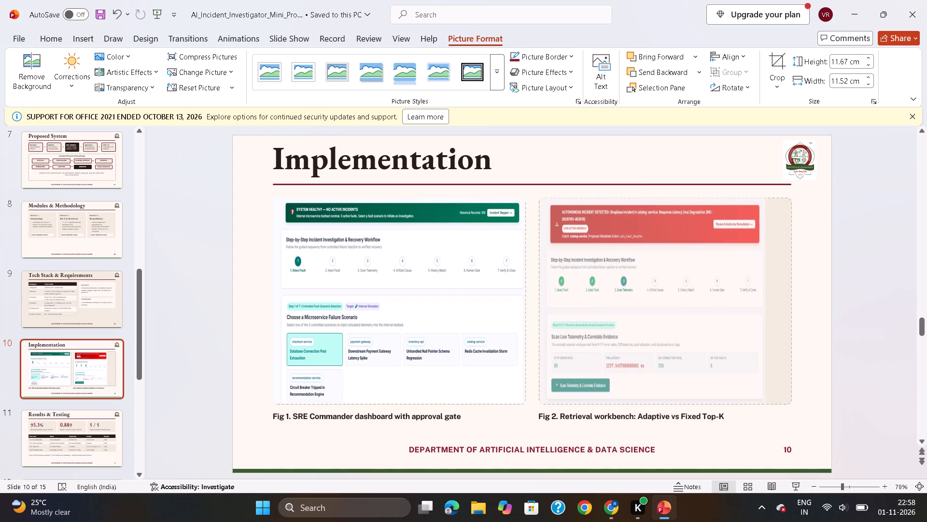
{"action": "left_click_drag", "start_coordinate": [766, 289], "coordinate": [796, 282]}
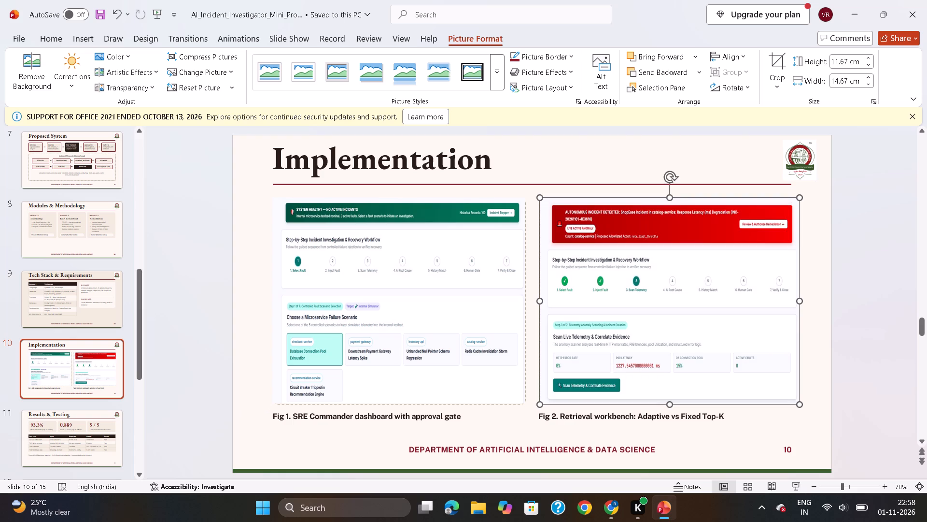
{"action": "left_click_drag", "start_coordinate": [800, 405], "coordinate": [798, 400]}
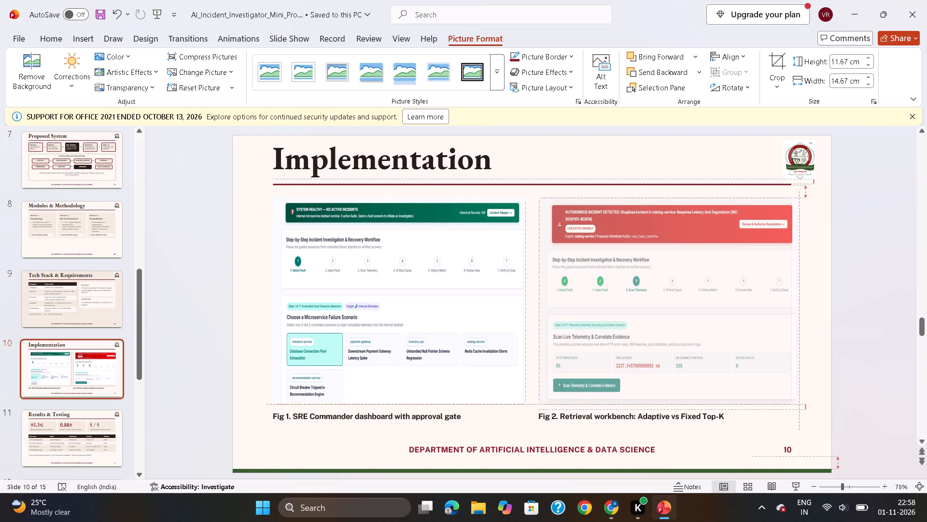
{"action": "left_click_drag", "start_coordinate": [798, 400], "coordinate": [797, 395]}
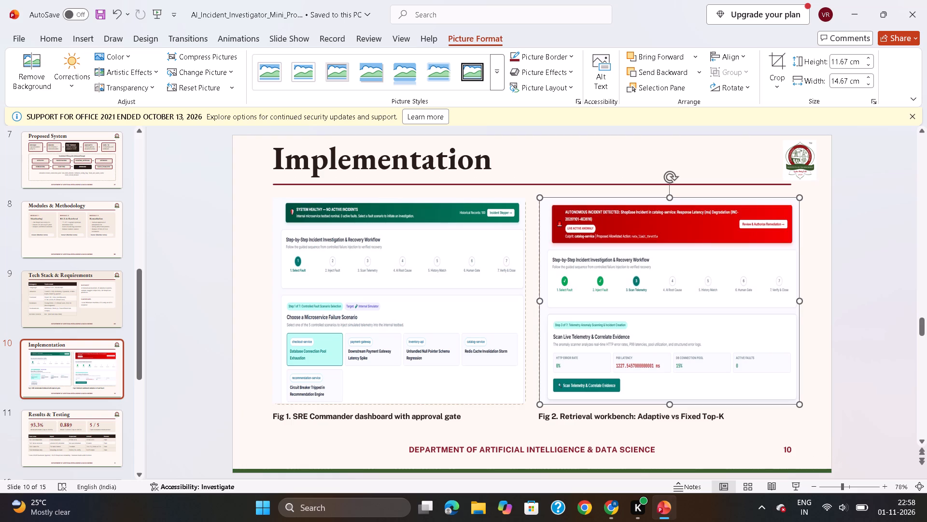
{"action": "left_click", "coordinate": [838, 351]}
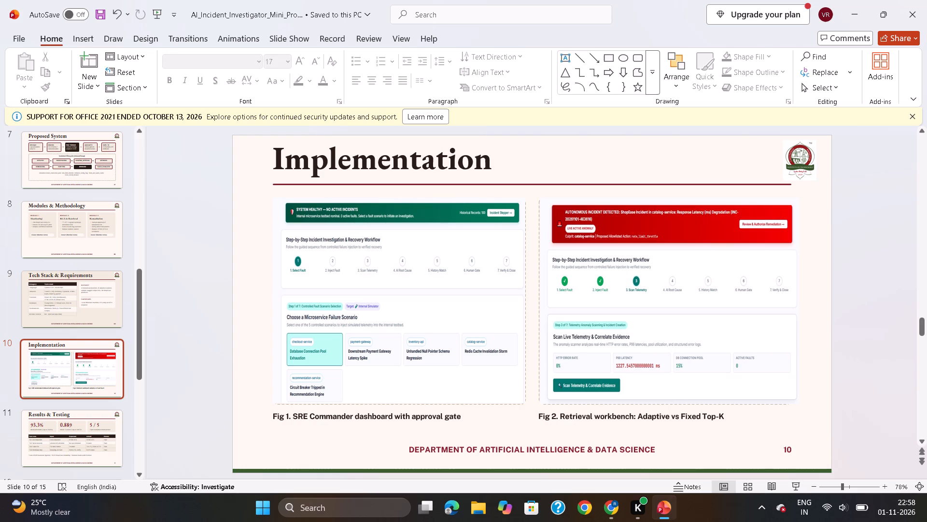
Enlarge the Fig 1 and Fig 2 screenshots slightly to narrow the gap between them and line up their top edges.
{"action": "left_click", "coordinate": [497, 226]}
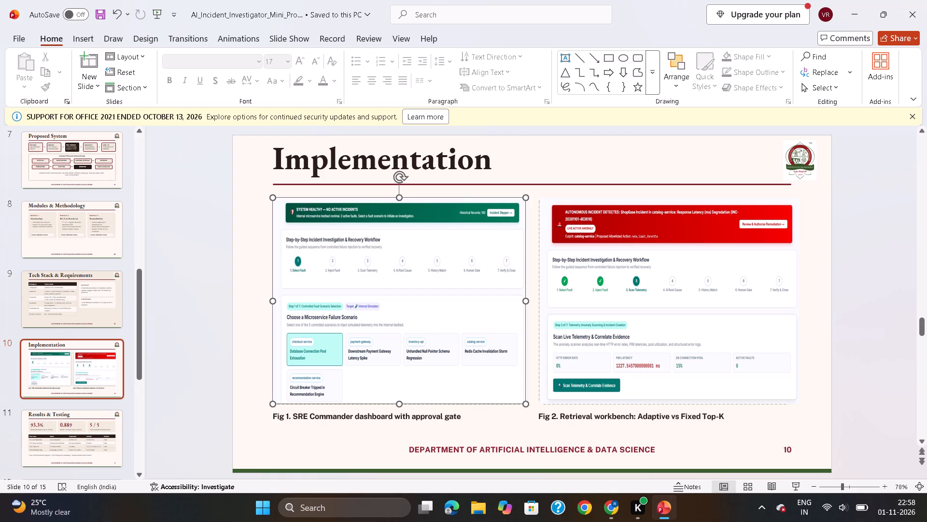
{"action": "left_click", "coordinate": [526, 197]}
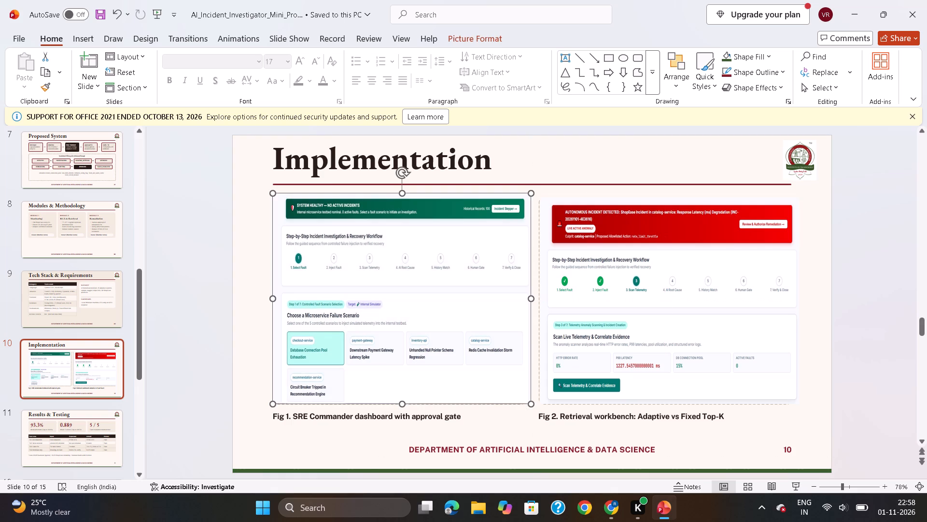
{"action": "left_click", "coordinate": [546, 201]}
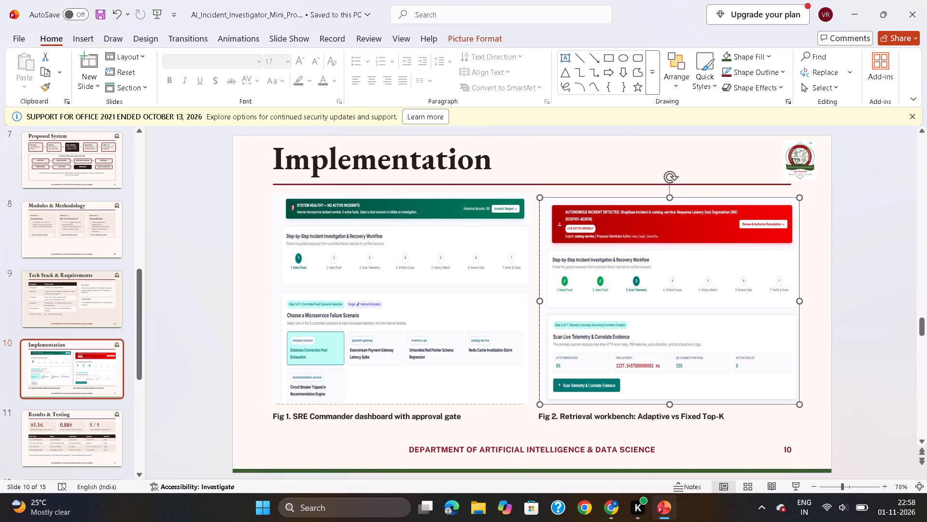
{"action": "left_click_drag", "start_coordinate": [542, 199], "coordinate": [534, 198]}
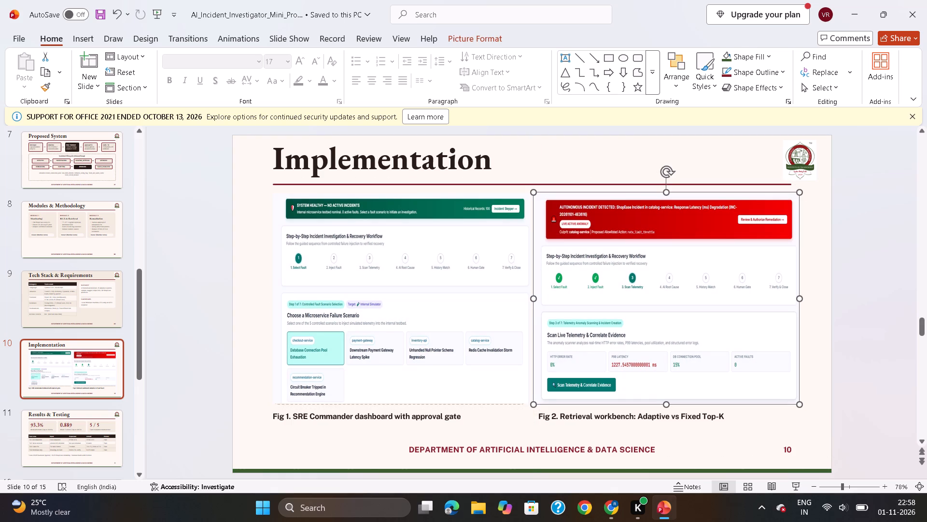
{"action": "left_click", "coordinate": [579, 156]}
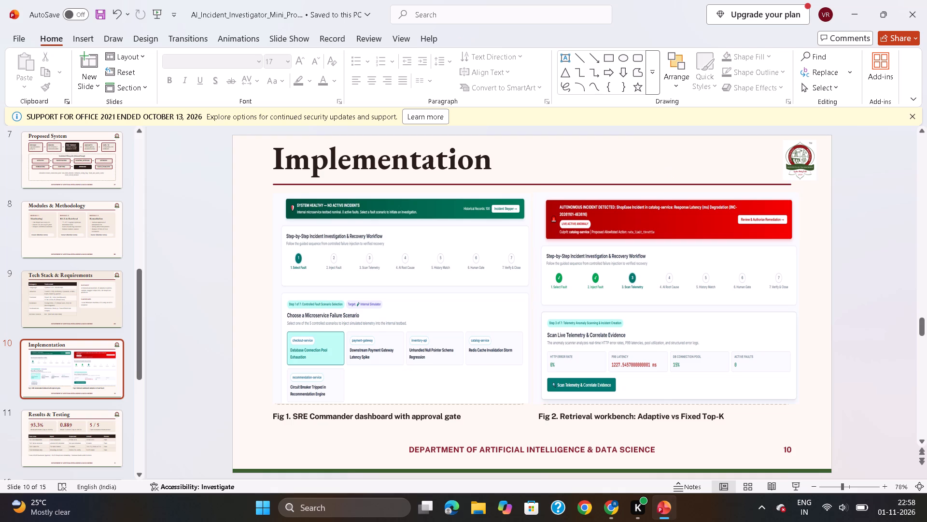
{"action": "left_click", "coordinate": [589, 220]}
{"action": "left_click", "coordinate": [599, 239]}
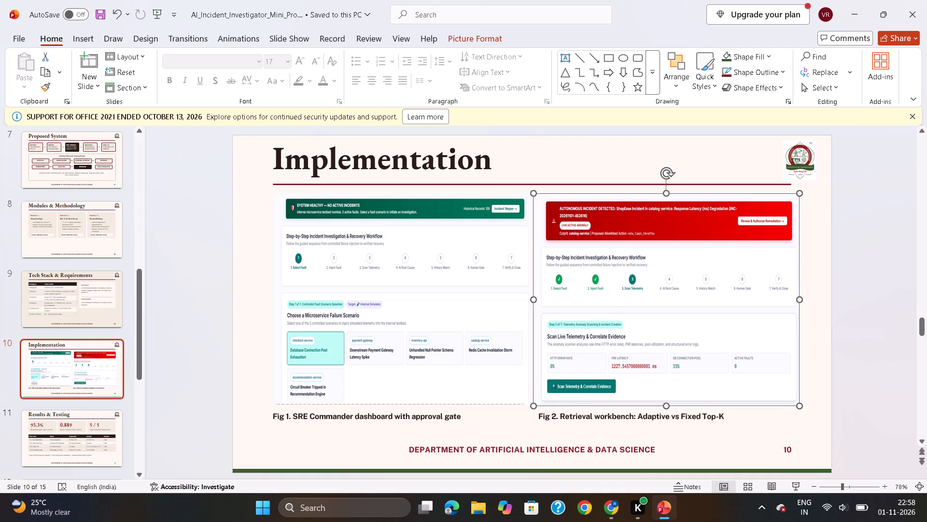
{"action": "left_click", "coordinate": [492, 430]}
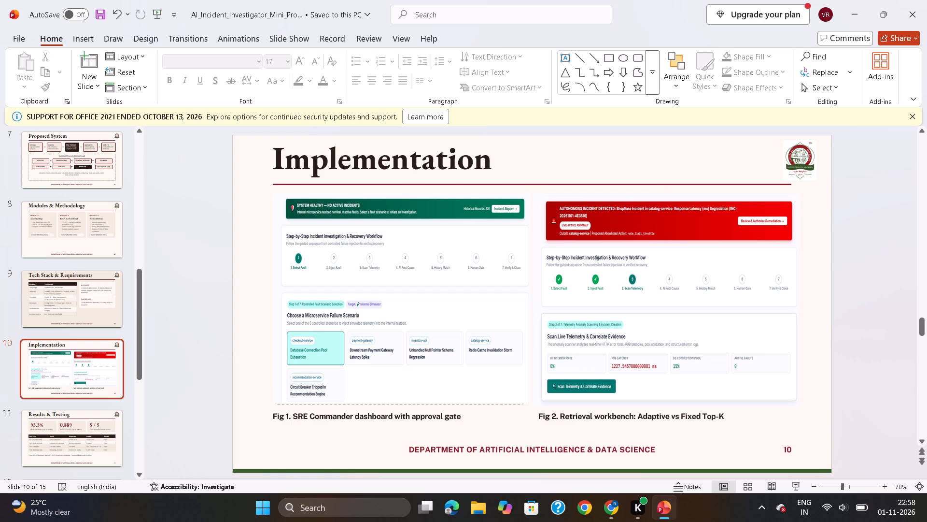
Go back through the slides from Implementation to the title slide.
{"action": "key", "text": "Up"}
{"action": "key", "text": "Up"}
{"action": "key", "text": "Up"}
{"action": "key", "text": "Up"}
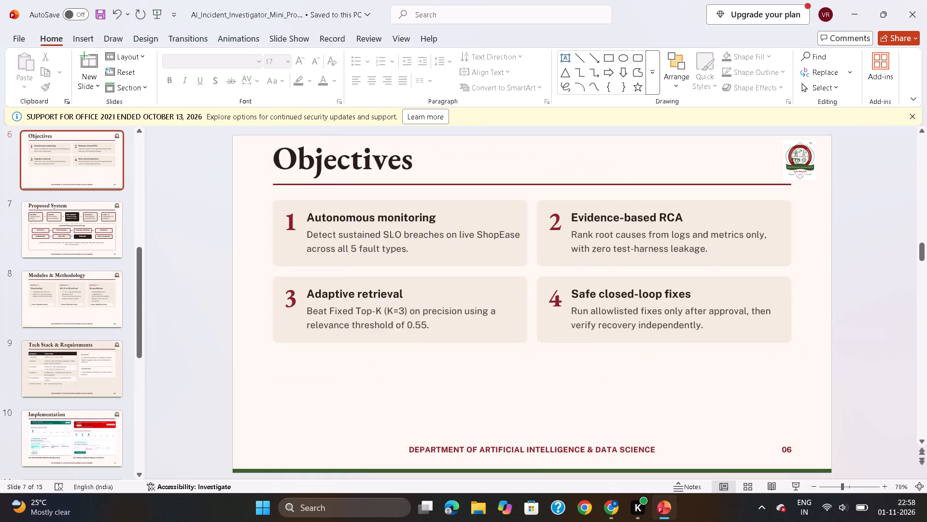
{"action": "key", "text": "Up"}
{"action": "key", "text": "Up"}
{"action": "key", "text": "Up"}
{"action": "key", "text": "Up"}
{"action": "key", "text": "Up"}
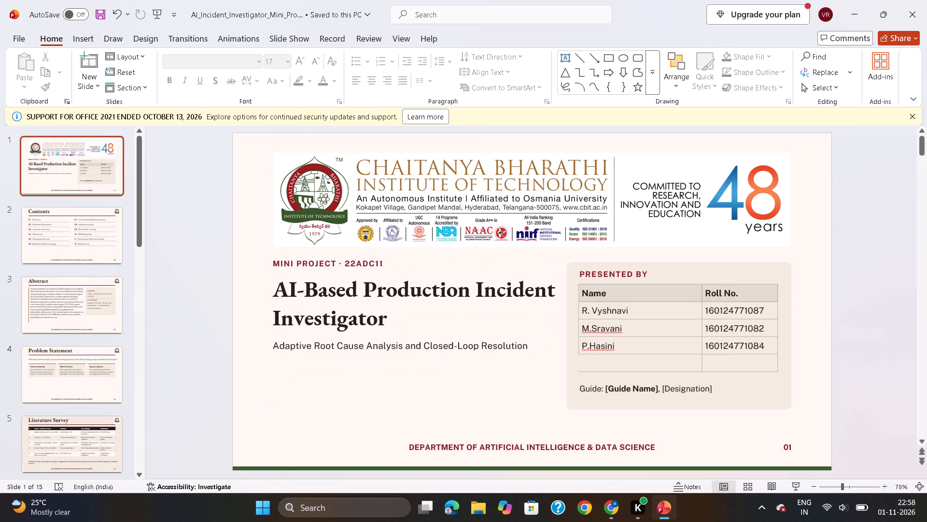
Review the deck slide by slide from the title slide to the closing Thank you slide.
{"action": "key", "text": "Down"}
{"action": "key", "text": "Up"}
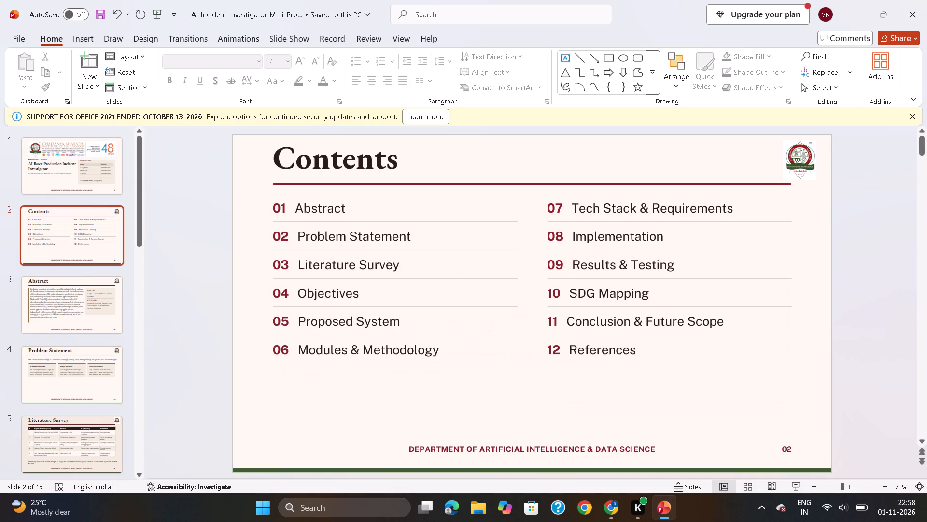
{"action": "key", "text": "Down"}
{"action": "key", "text": "Down"}
{"action": "key", "text": "Down"}
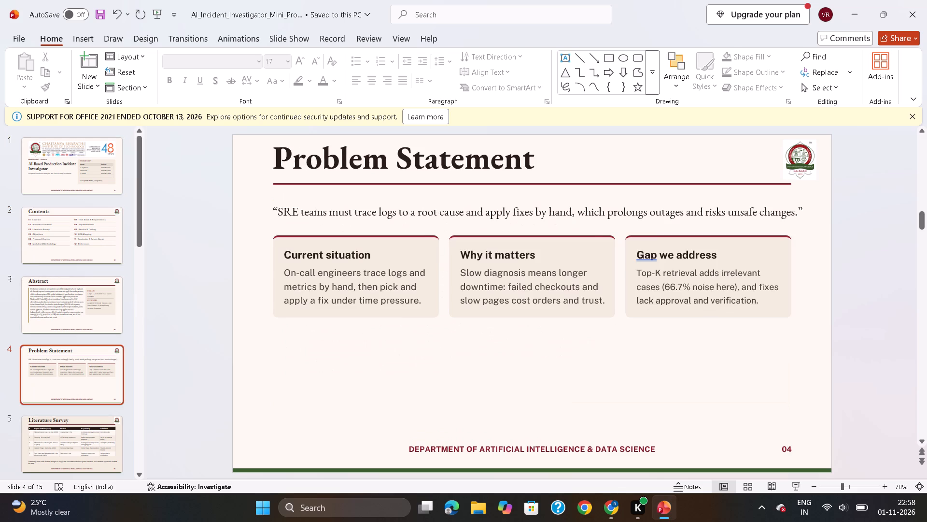
{"action": "key", "text": "Down"}
{"action": "key", "text": "Down"}
{"action": "key", "text": "Down"}
{"action": "key", "text": "Down"}
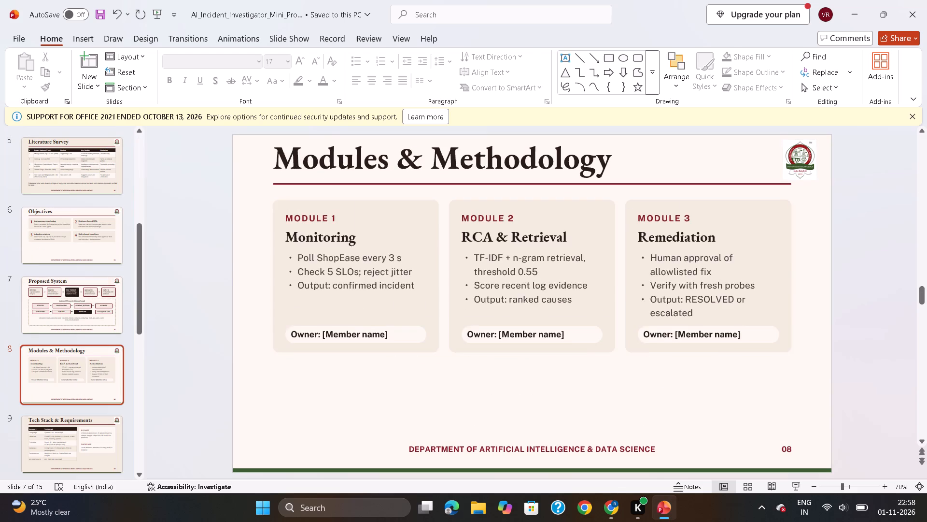
{"action": "key", "text": "Down"}
{"action": "key", "text": "Down"}
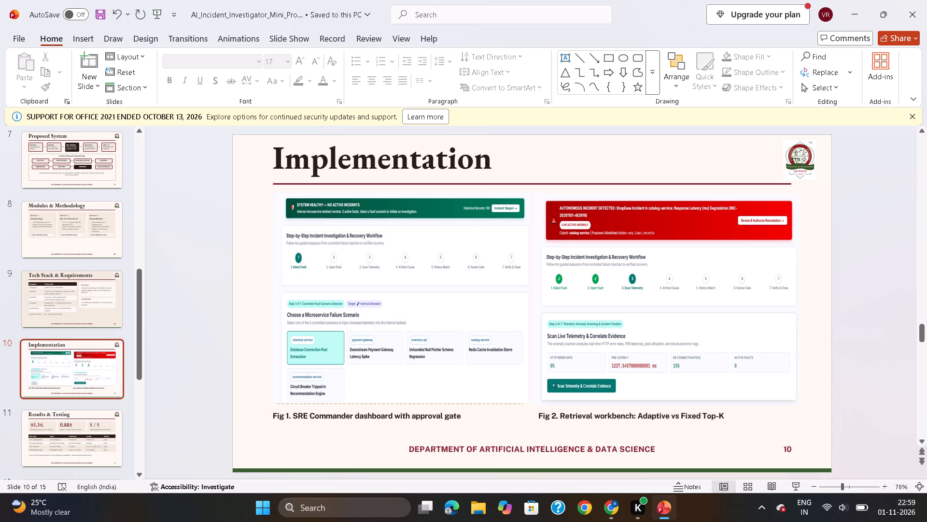
{"action": "key", "text": "Down"}
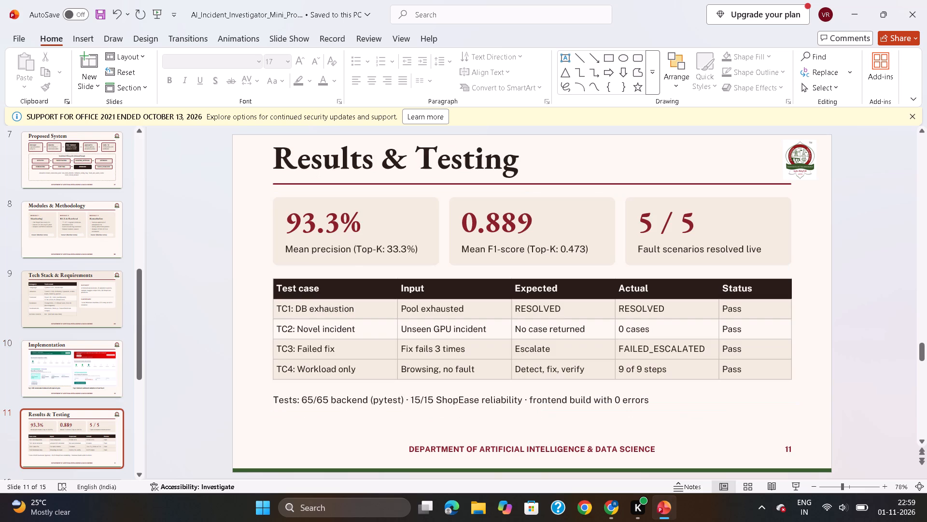
{"action": "key", "text": "Down"}
{"action": "key", "text": "Down"}
{"action": "key", "text": "Down"}
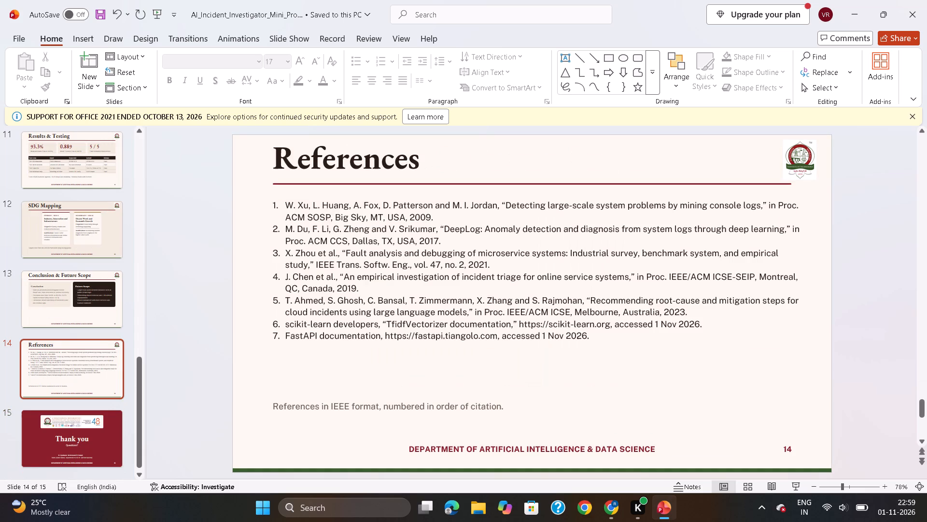
{"action": "key", "text": "Down"}
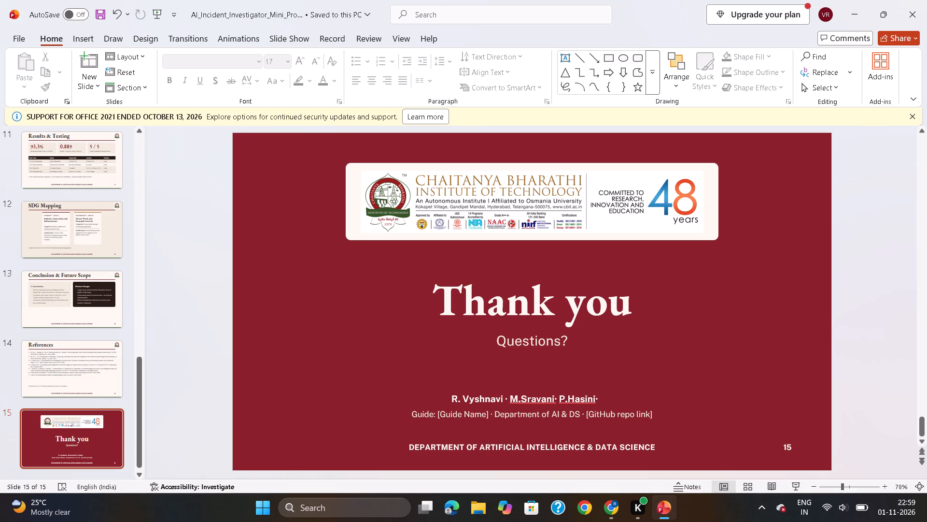
Save the presentation.
{"action": "key", "text": "ctrl+s"}
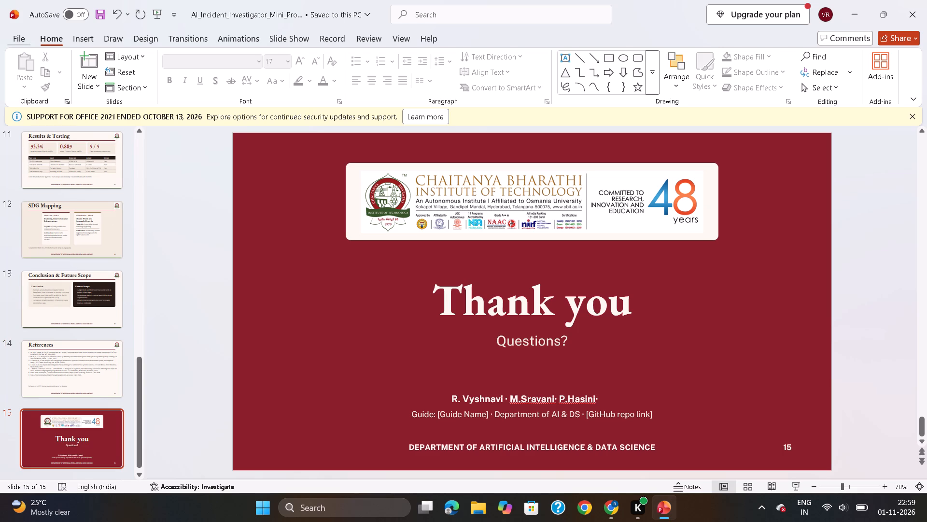
Open the Save As options for the presentation.
{"action": "left_click", "coordinate": [14, 42]}
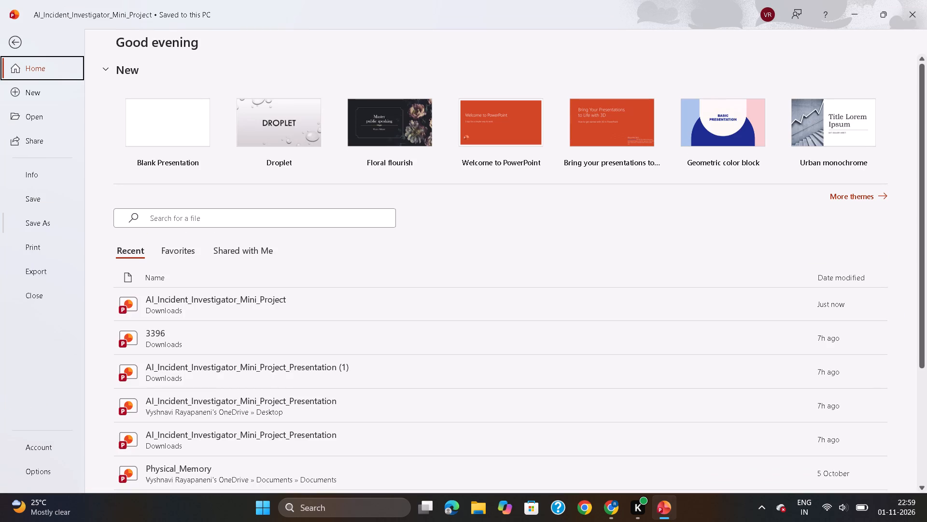
{"action": "left_click", "coordinate": [47, 220]}
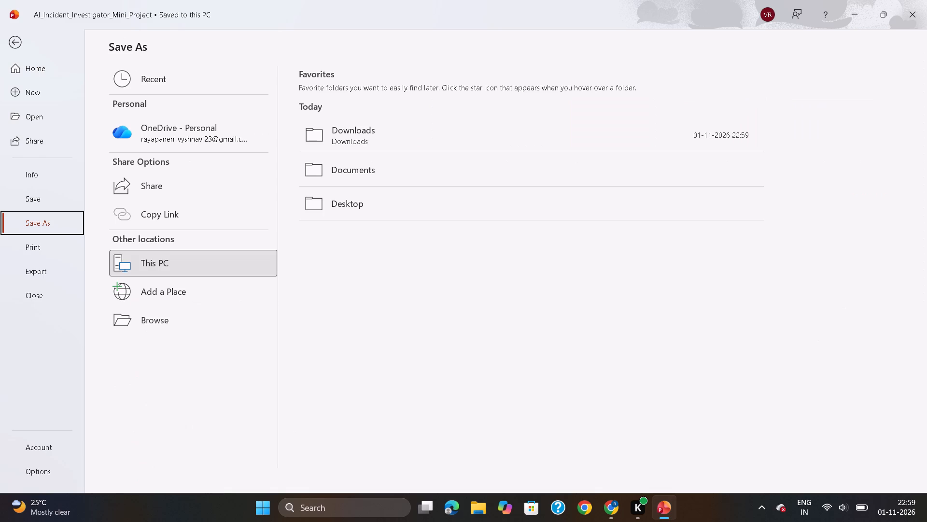
Save a copy of the presentation in the Downloads folder under the name "AI_Incident_Investigator_Mini_Project 12".
{"action": "left_click", "coordinate": [365, 137]}
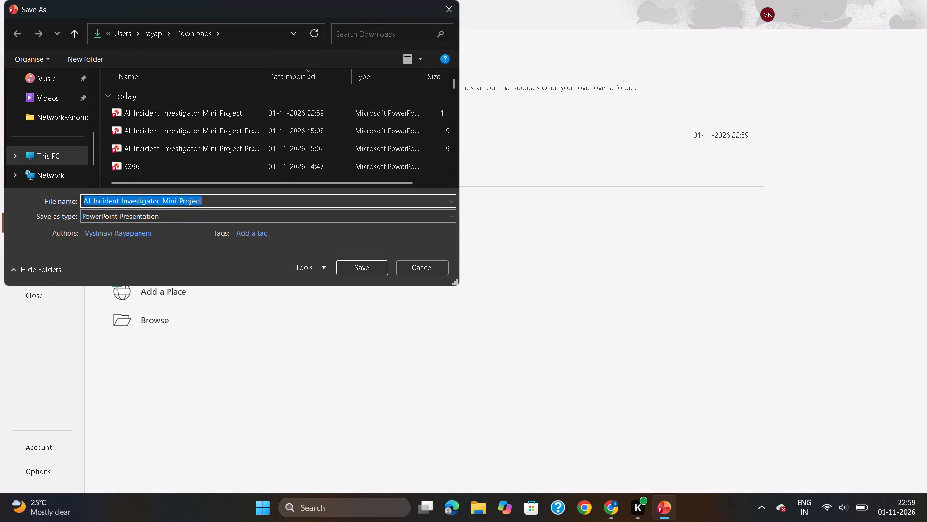
{"action": "left_click", "coordinate": [212, 199]}
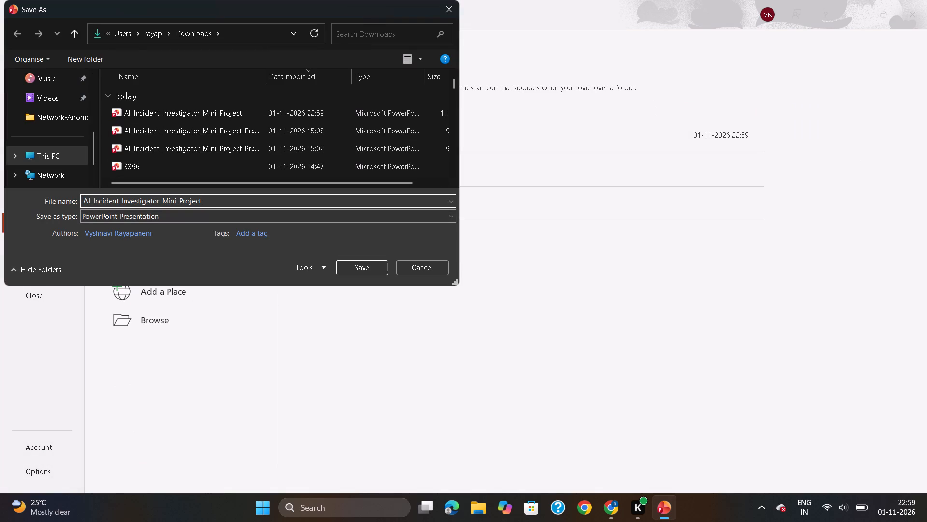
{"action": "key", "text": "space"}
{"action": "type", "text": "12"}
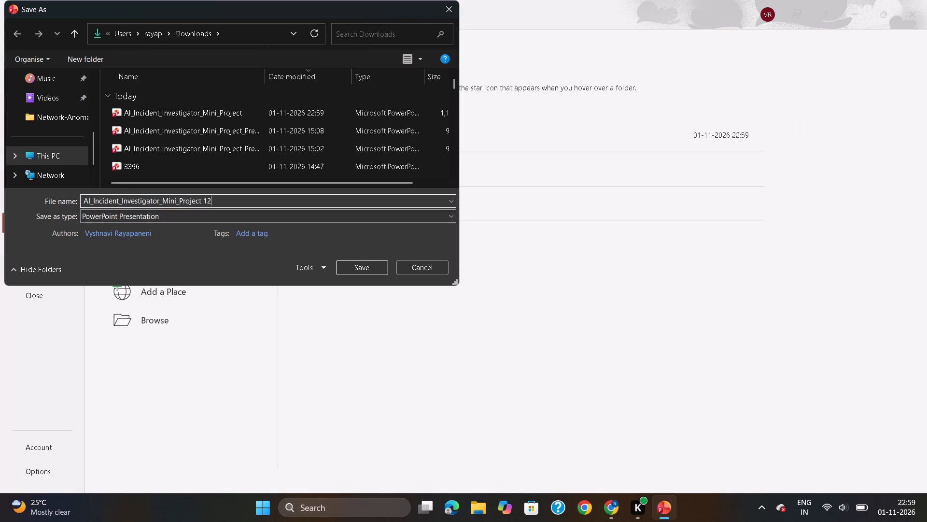
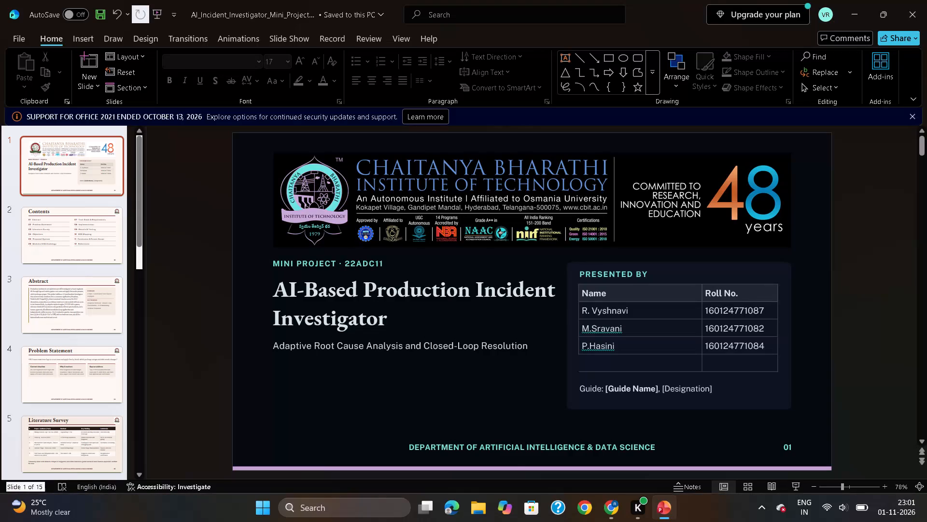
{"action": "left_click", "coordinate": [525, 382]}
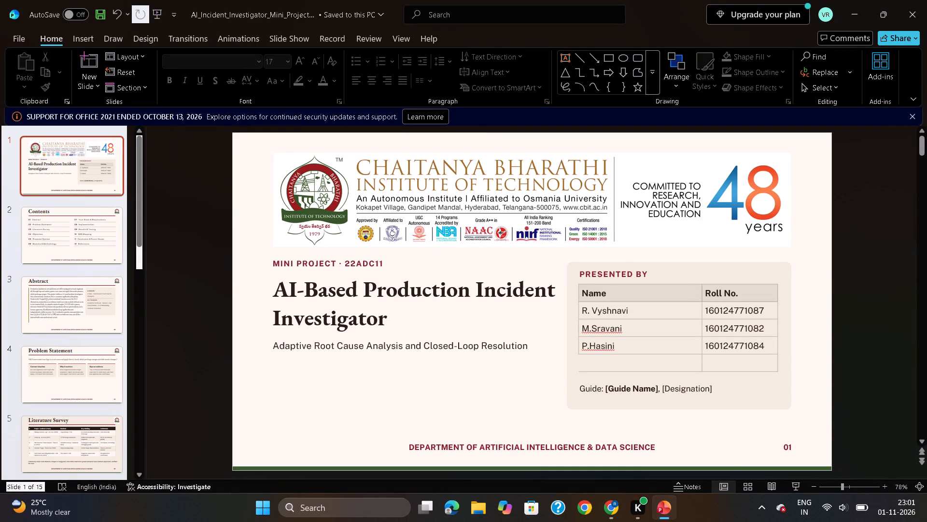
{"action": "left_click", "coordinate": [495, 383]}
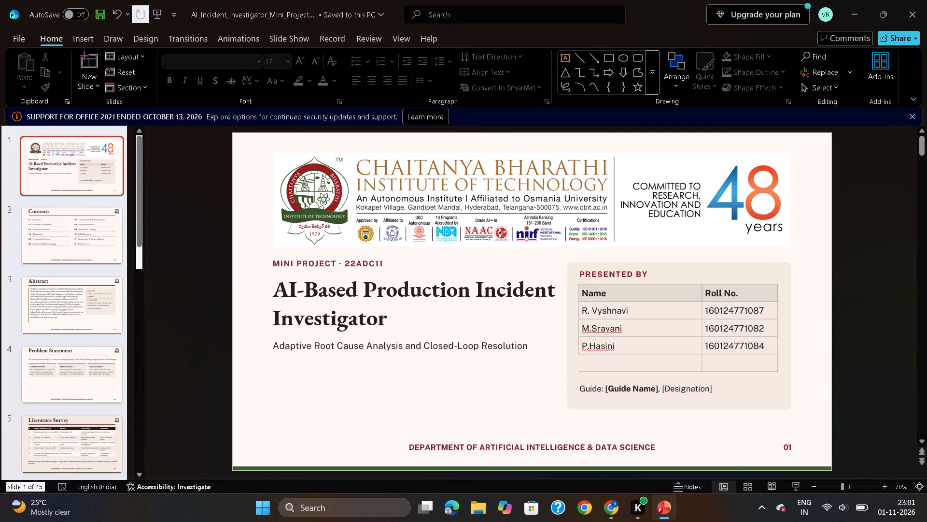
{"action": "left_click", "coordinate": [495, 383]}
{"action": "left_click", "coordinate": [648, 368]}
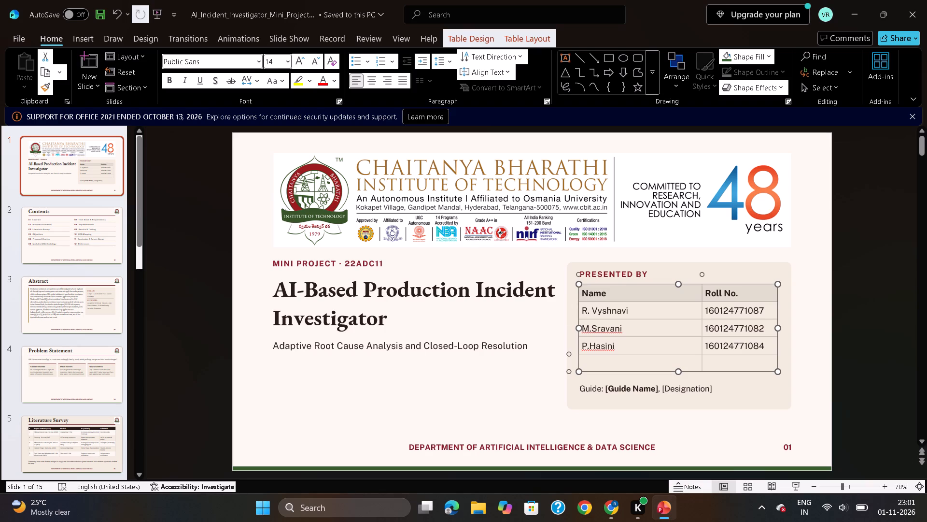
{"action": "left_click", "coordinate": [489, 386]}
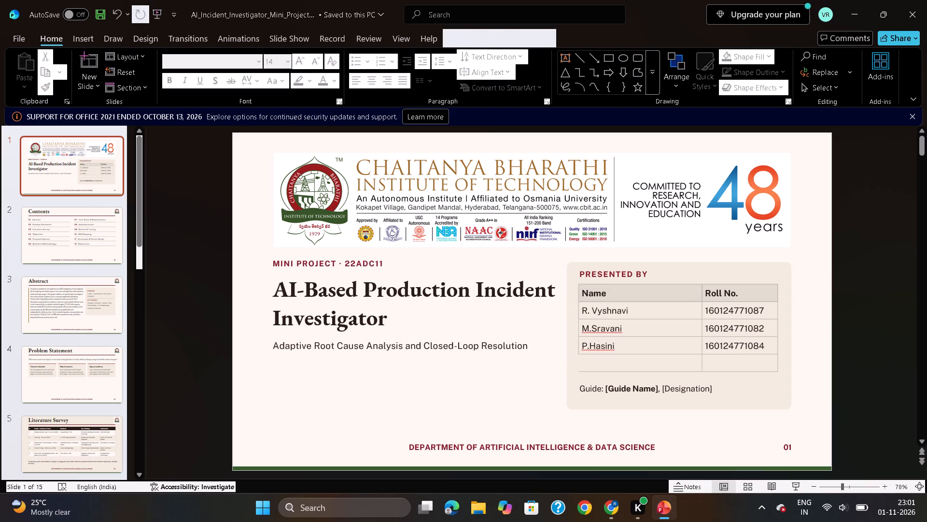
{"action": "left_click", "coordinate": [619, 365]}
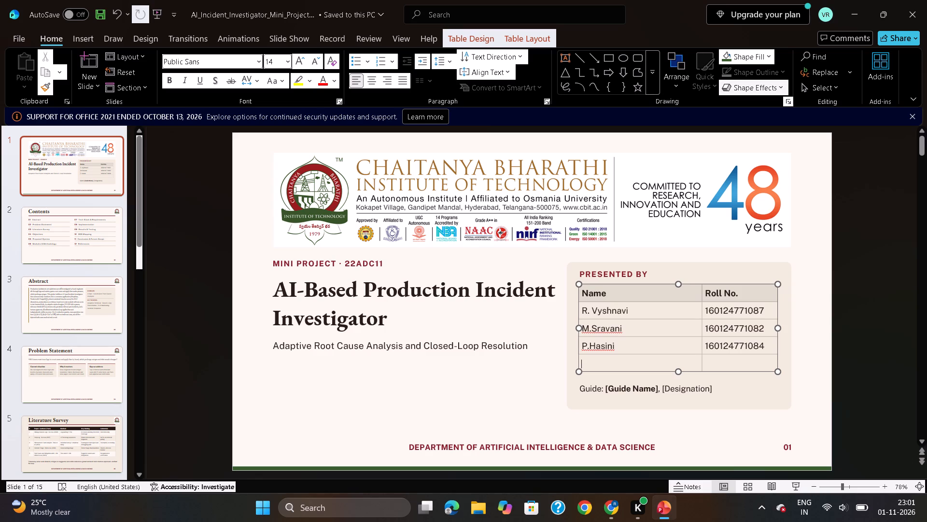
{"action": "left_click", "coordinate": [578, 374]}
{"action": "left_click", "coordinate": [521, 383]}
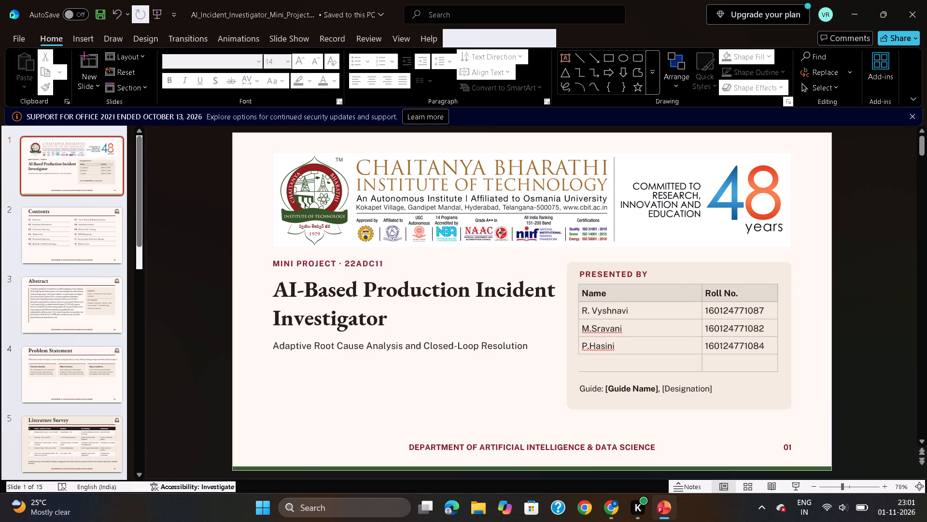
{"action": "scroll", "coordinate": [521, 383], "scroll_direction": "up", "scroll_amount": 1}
Stretch the Presented By table on the title slide downward so its empty last row covers the Guide line.
{"action": "left_click", "coordinate": [670, 358]}
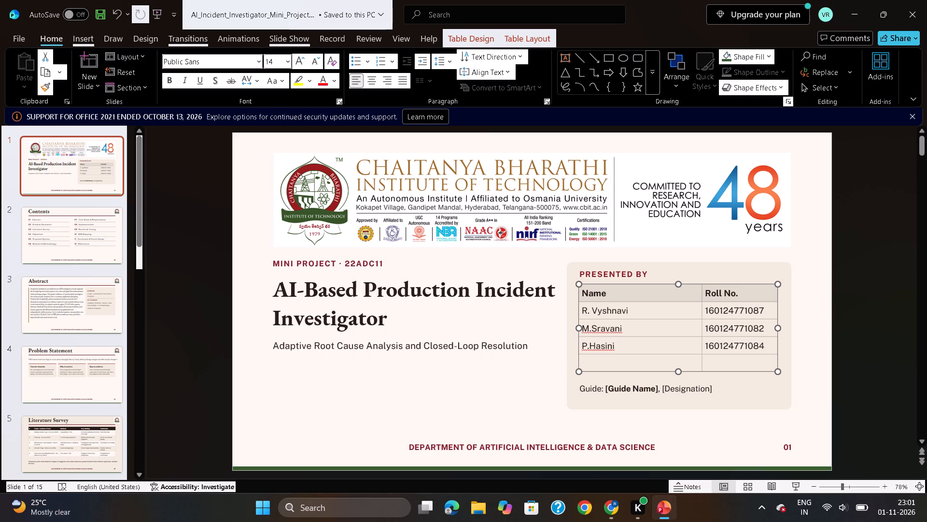
{"action": "left_click", "coordinate": [681, 372]}
{"action": "left_click", "coordinate": [577, 372]}
{"action": "left_click", "coordinate": [577, 372]}
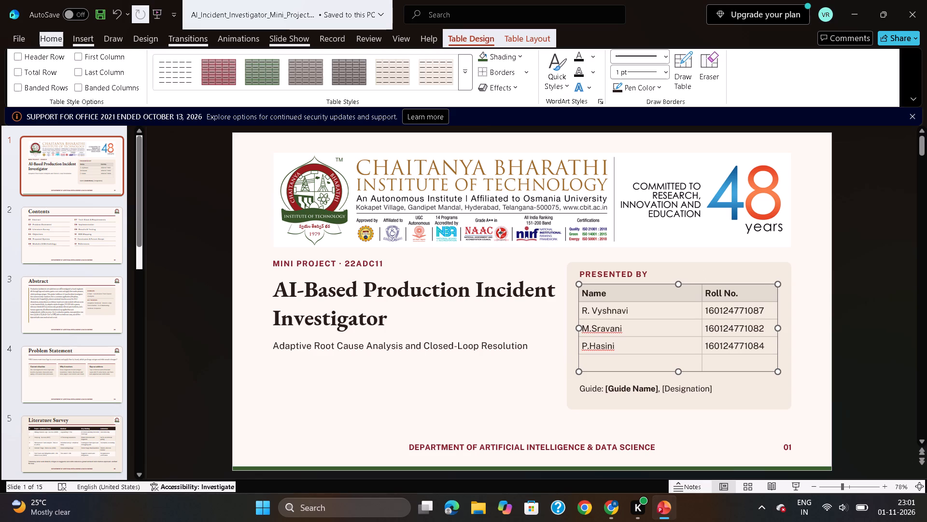
{"action": "left_click_drag", "start_coordinate": [577, 372], "coordinate": [579, 394]}
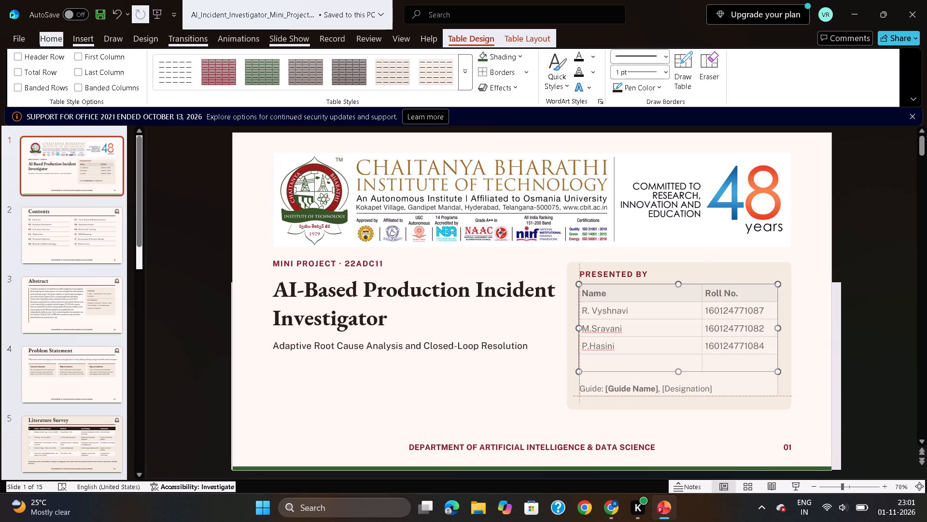
{"action": "left_click_drag", "start_coordinate": [579, 394], "coordinate": [579, 399]}
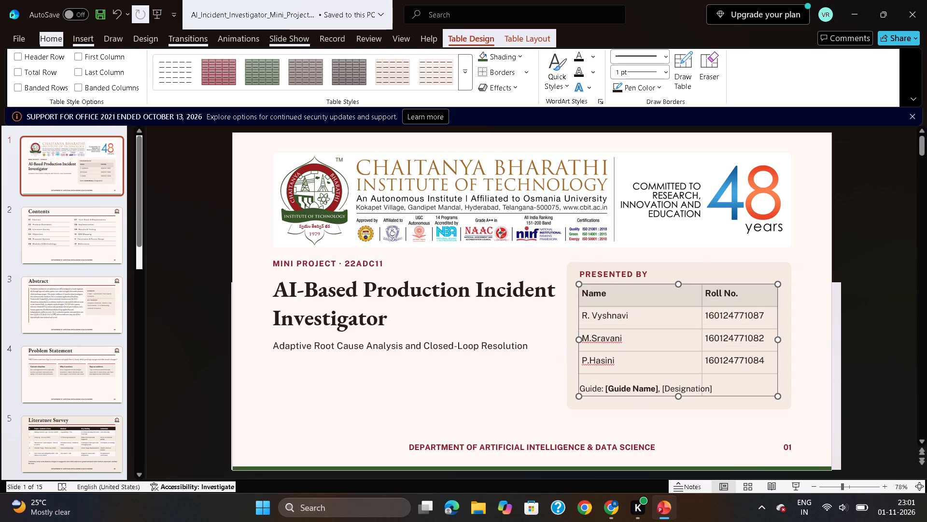
{"action": "left_click", "coordinate": [491, 380]}
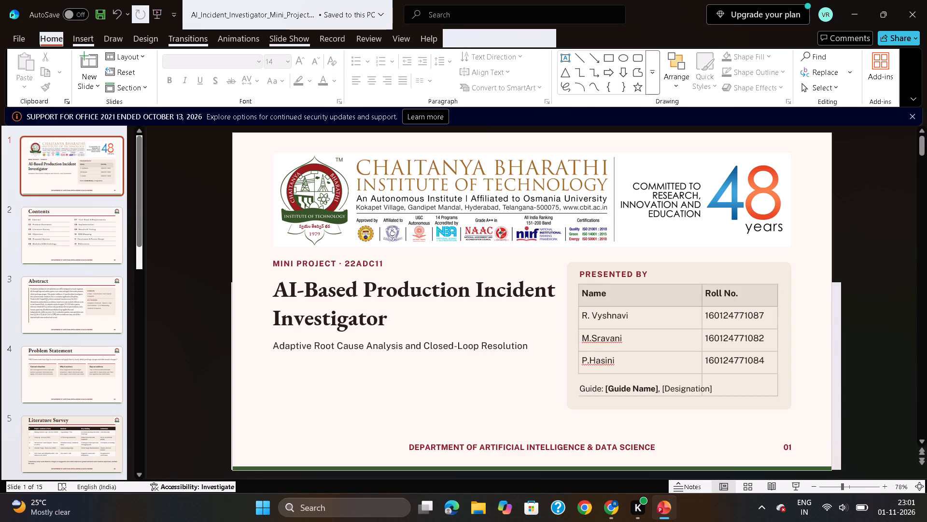
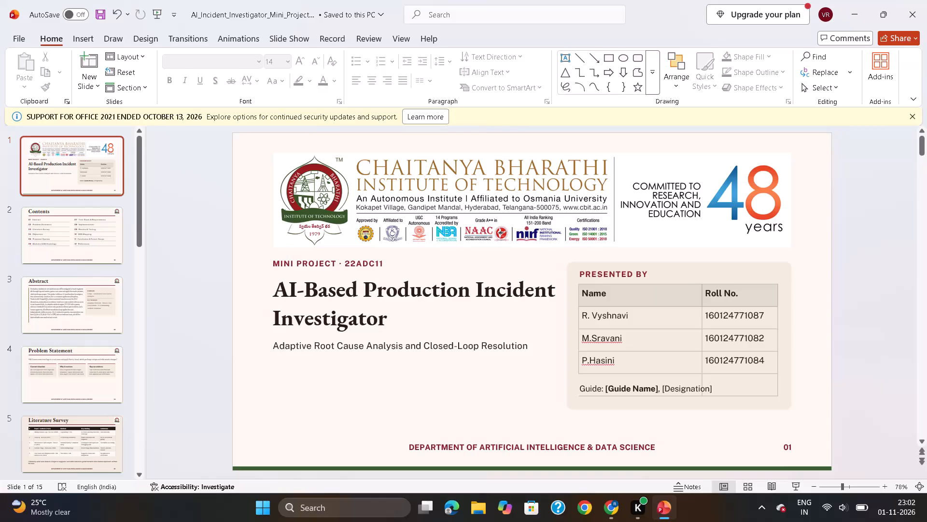
Review the deck's slides in order from the title slide through to the closing Thank you slide.
{"action": "left_click", "coordinate": [484, 392]}
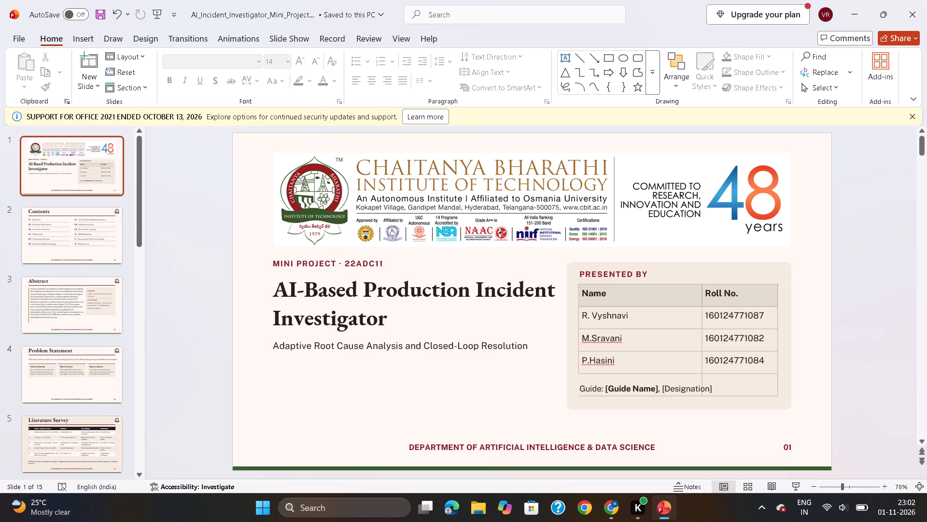
{"action": "key", "text": "Down"}
{"action": "key", "text": "Down"}
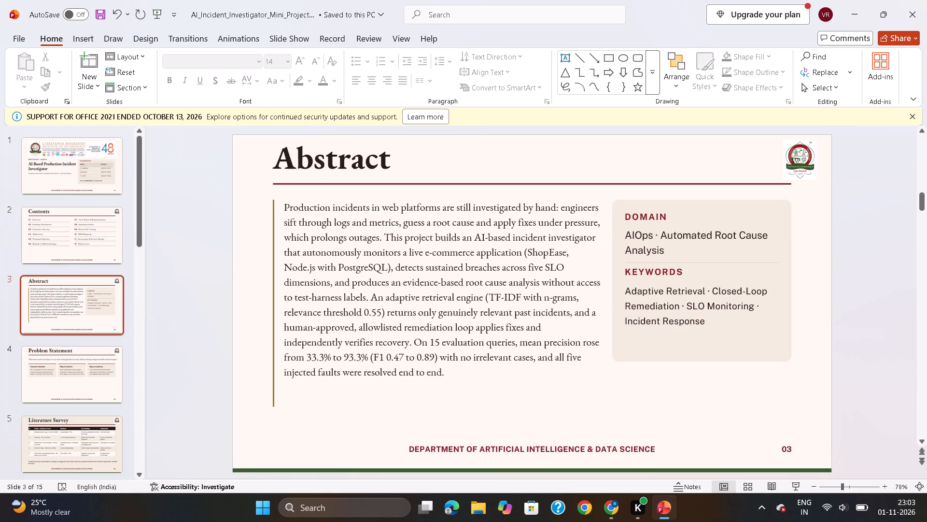
{"action": "key", "text": "Down"}
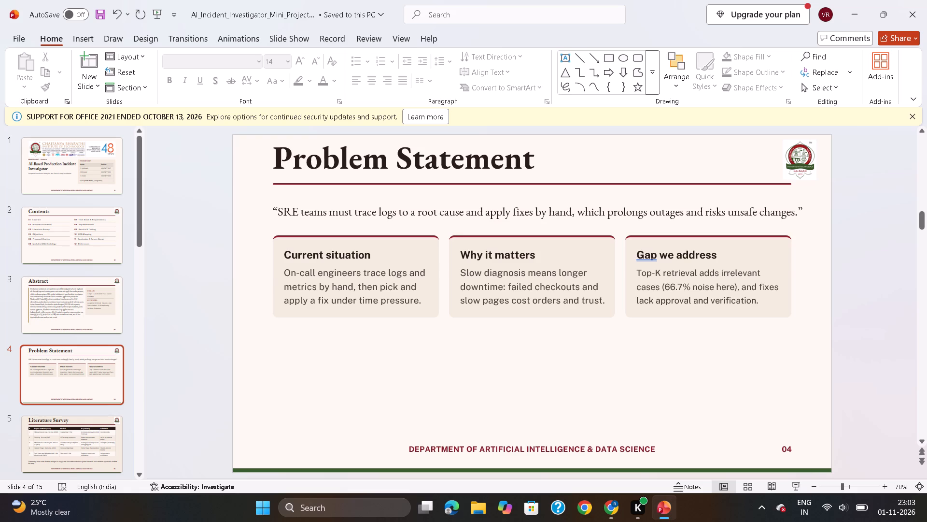
{"action": "key", "text": "Down"}
{"action": "key", "text": "Down"}
{"action": "key", "text": "Down"}
{"action": "key", "text": "Down"}
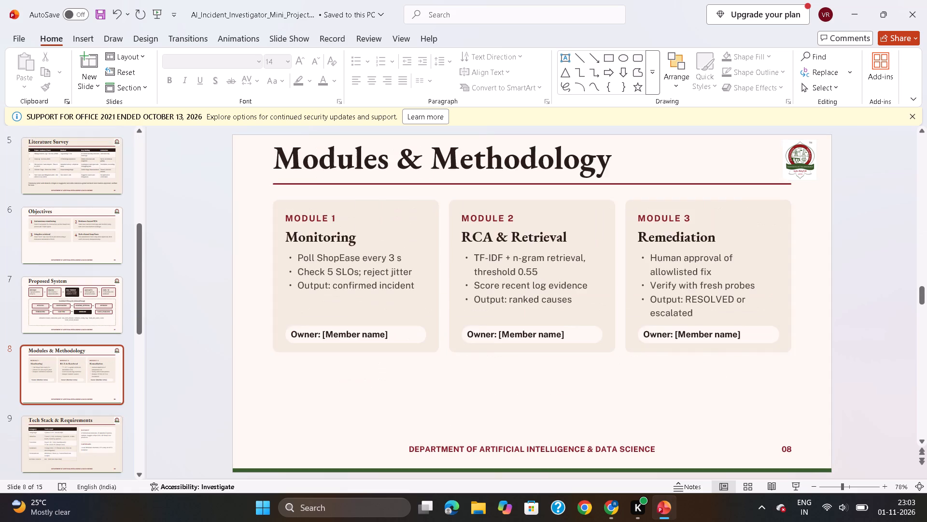
{"action": "key", "text": "Down"}
{"action": "key", "text": "Down"}
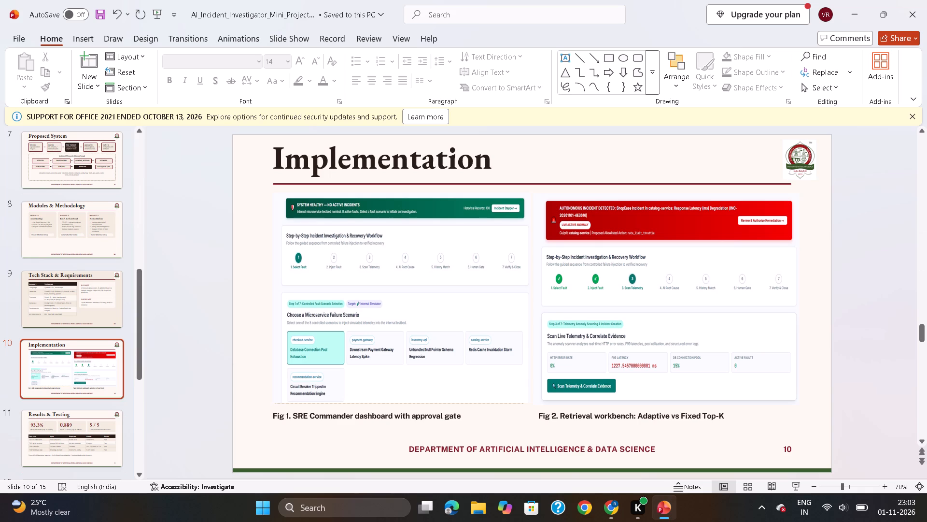
{"action": "key", "text": "Down"}
{"action": "key", "text": "Down"}
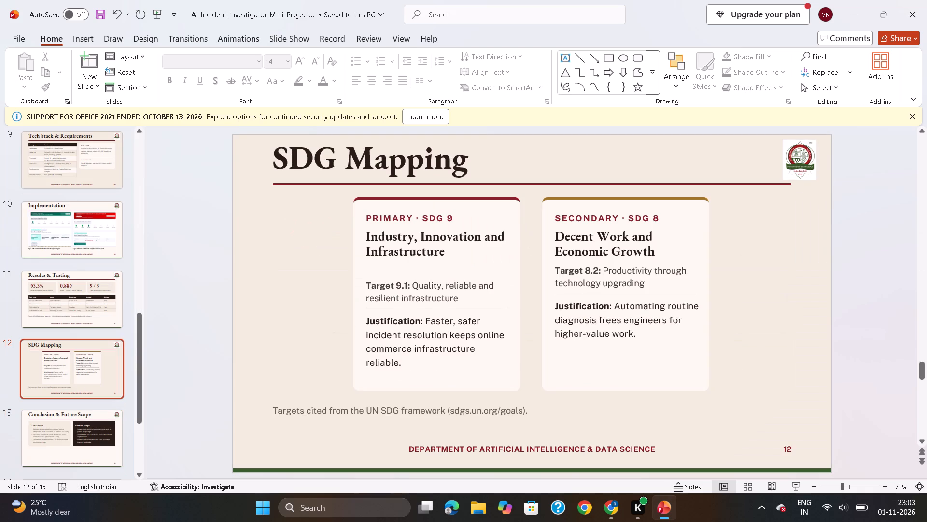
{"action": "key", "text": "Up"}
{"action": "key", "text": "Up"}
{"action": "key", "text": "Down"}
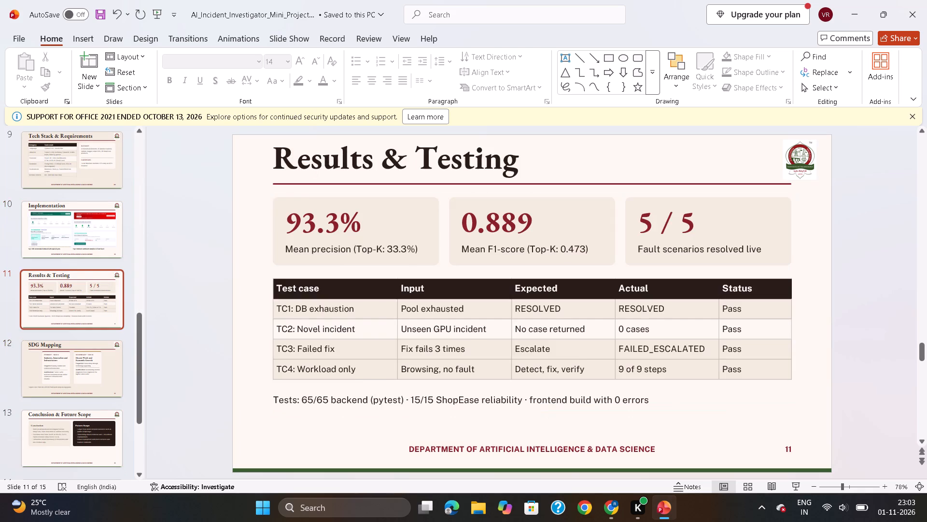
{"action": "key", "text": "Down"}
{"action": "key", "text": "Down"}
{"action": "key", "text": "Down"}
{"action": "key", "text": "Down"}
{"action": "key", "text": "Down"}
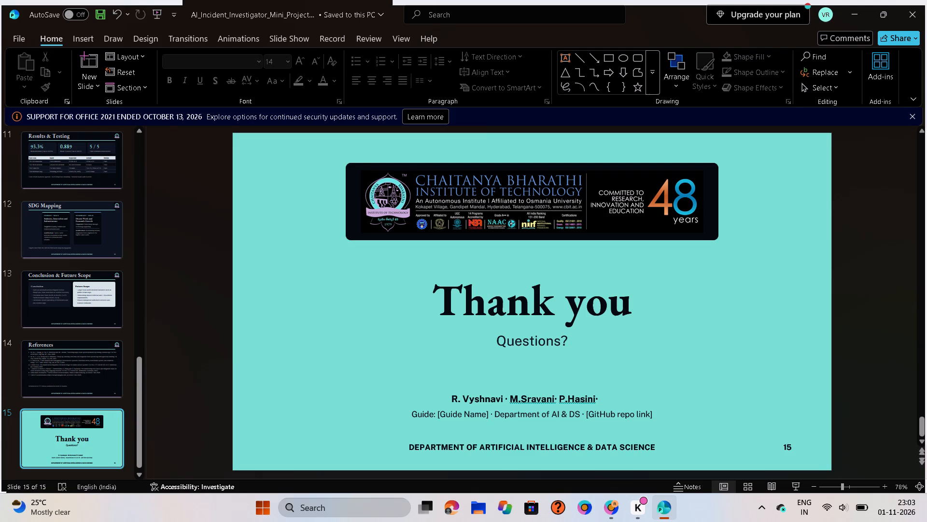
Look back through the slides from Thank you to the title slide, rechecking Tech Stack & Requirements, Implementation, SDG Mapping and Literature Survey.
{"action": "key", "text": "Up"}
{"action": "key", "text": "Up"}
{"action": "key", "text": "Up"}
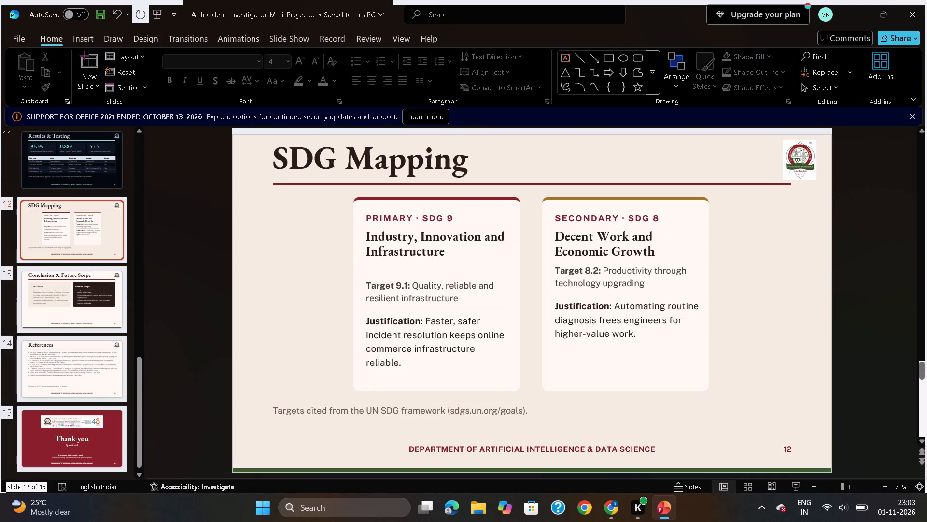
{"action": "key", "text": "Up"}
{"action": "key", "text": "Up"}
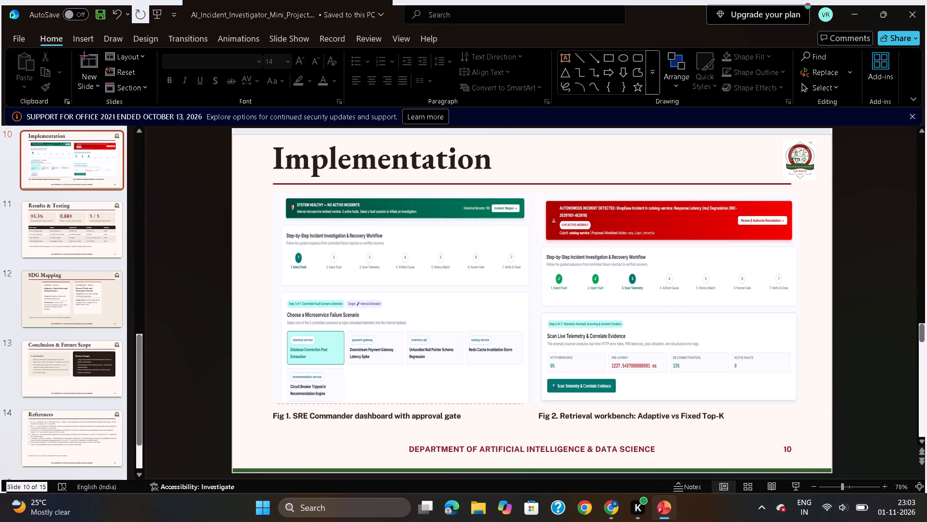
{"action": "key", "text": "Up"}
{"action": "key", "text": "Down"}
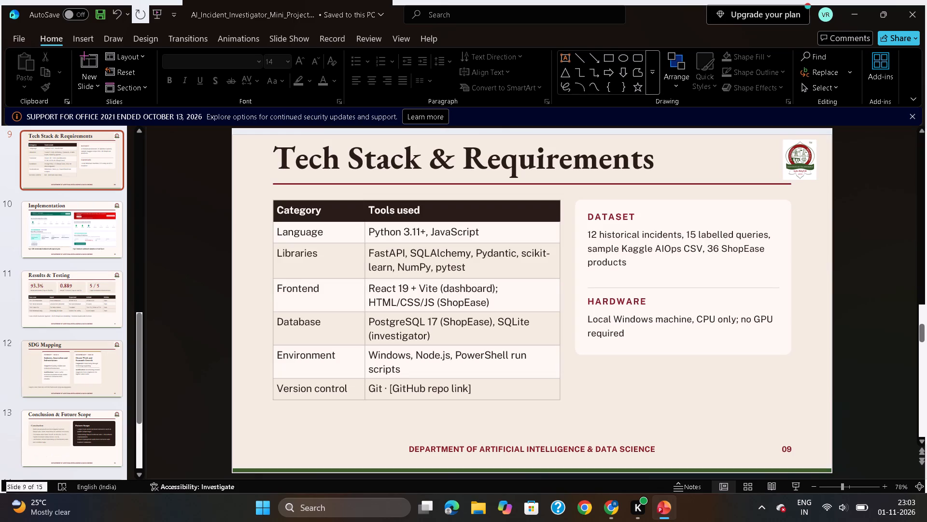
{"action": "key", "text": "Down"}
{"action": "key", "text": "Down"}
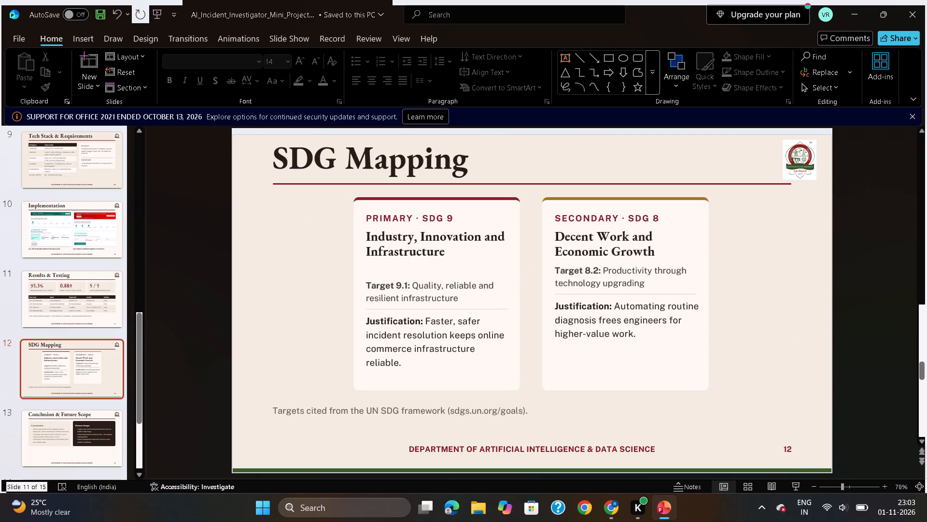
{"action": "key", "text": "Up"}
{"action": "key", "text": "Up"}
{"action": "key", "text": "Up"}
{"action": "key", "text": "Up"}
{"action": "key", "text": "Up"}
{"action": "key", "text": "Up"}
{"action": "key", "text": "Up"}
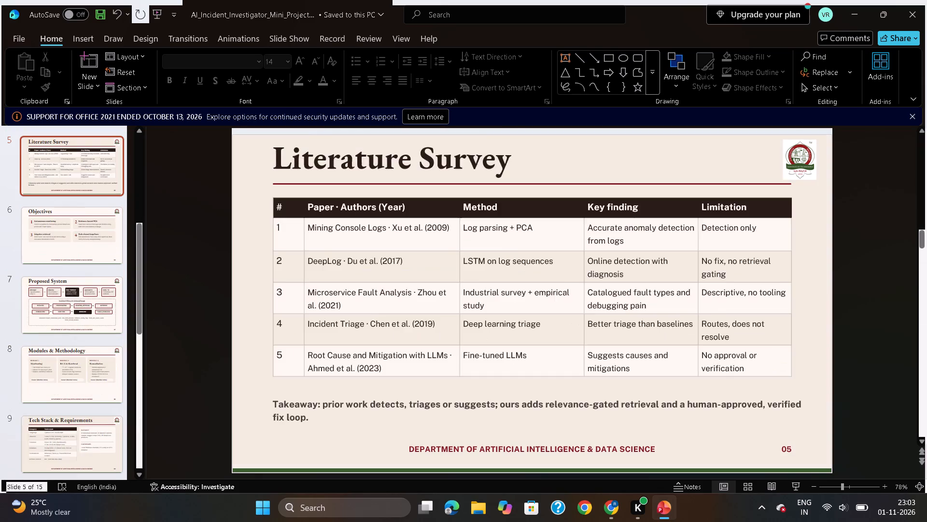
{"action": "key", "text": "Up"}
{"action": "key", "text": "Up"}
{"action": "key", "text": "Up"}
{"action": "key", "text": "Up"}
{"action": "key", "text": "Up"}
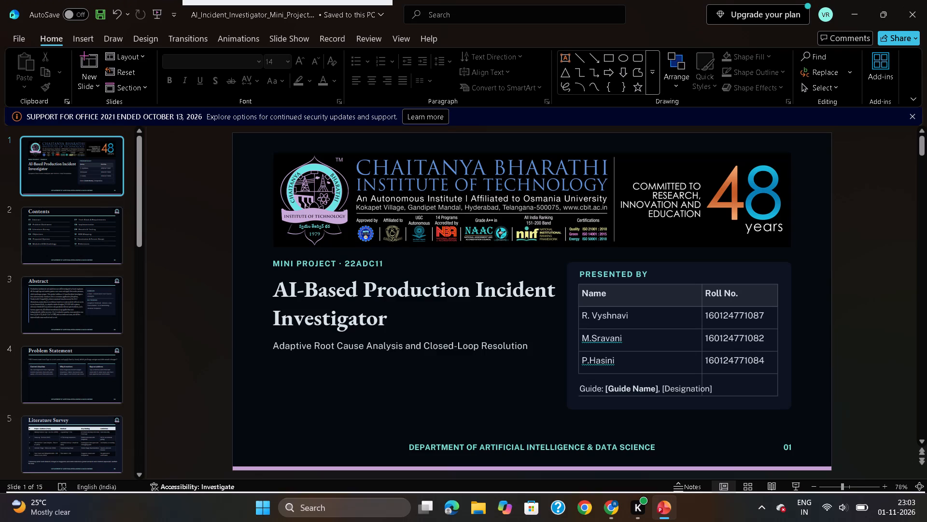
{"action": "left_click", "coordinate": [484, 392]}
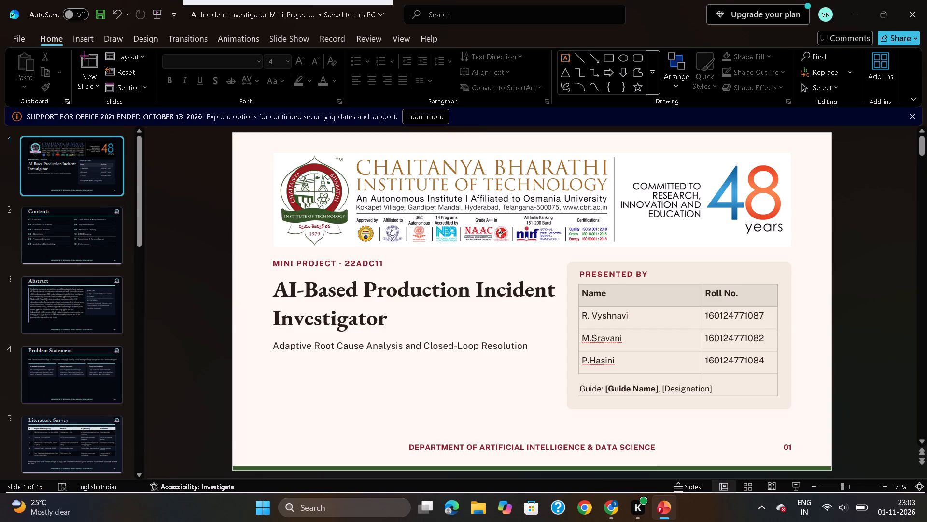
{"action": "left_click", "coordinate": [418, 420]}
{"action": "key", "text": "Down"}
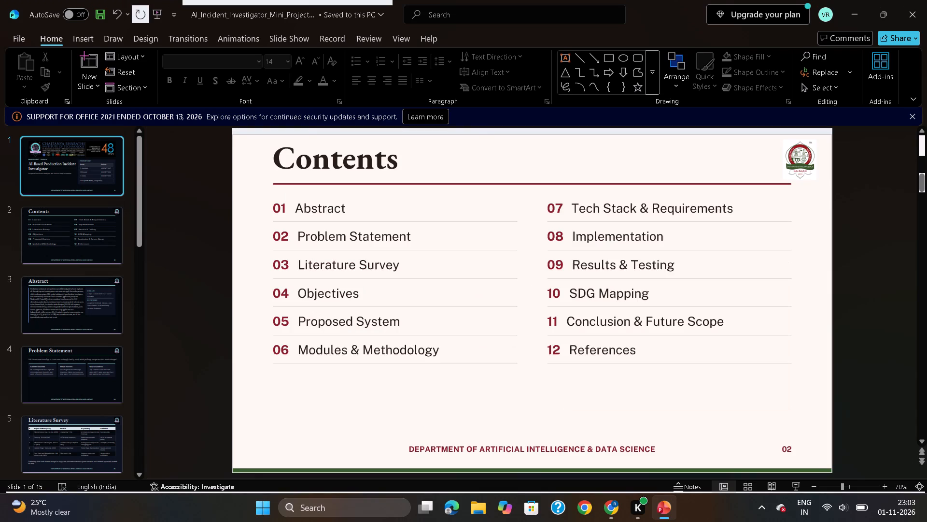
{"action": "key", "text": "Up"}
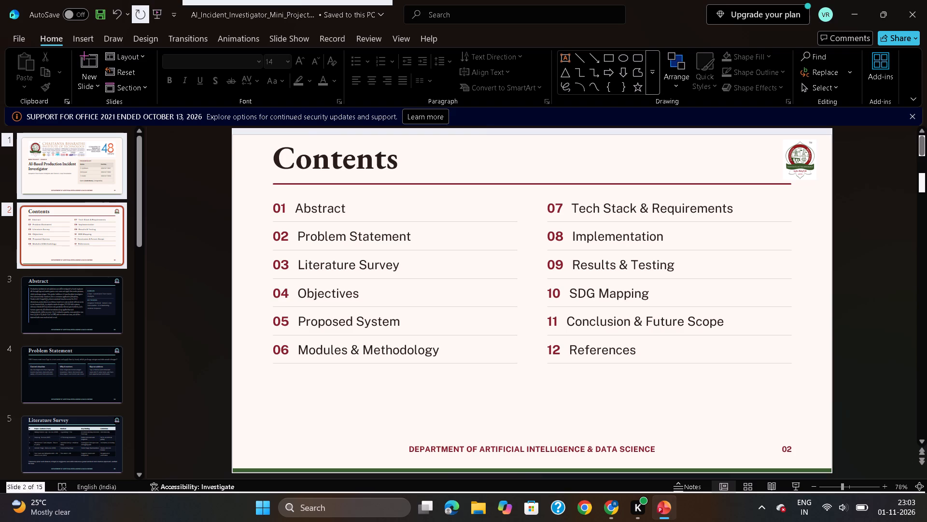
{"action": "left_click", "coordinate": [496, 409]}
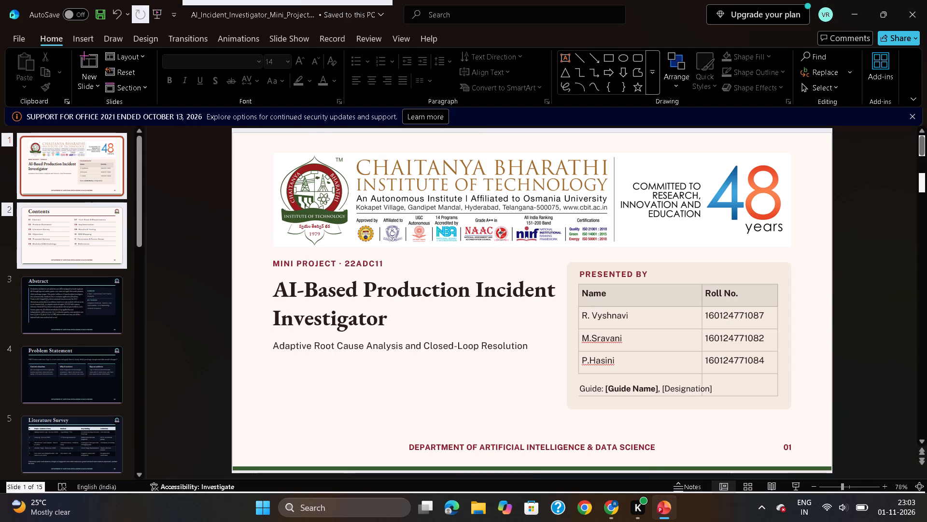
Close the AI_Incident_Investigator_Mini_Project 123 presentation.
{"action": "left_click", "coordinate": [914, 21]}
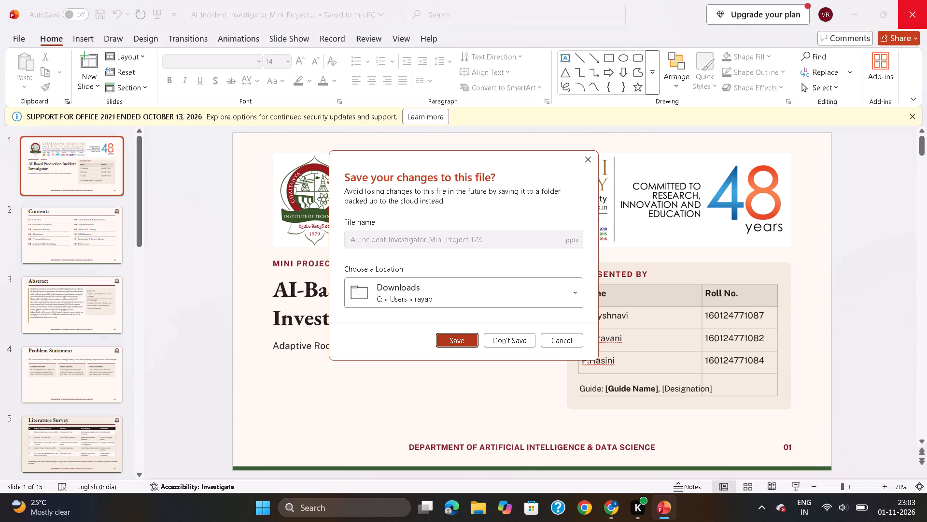